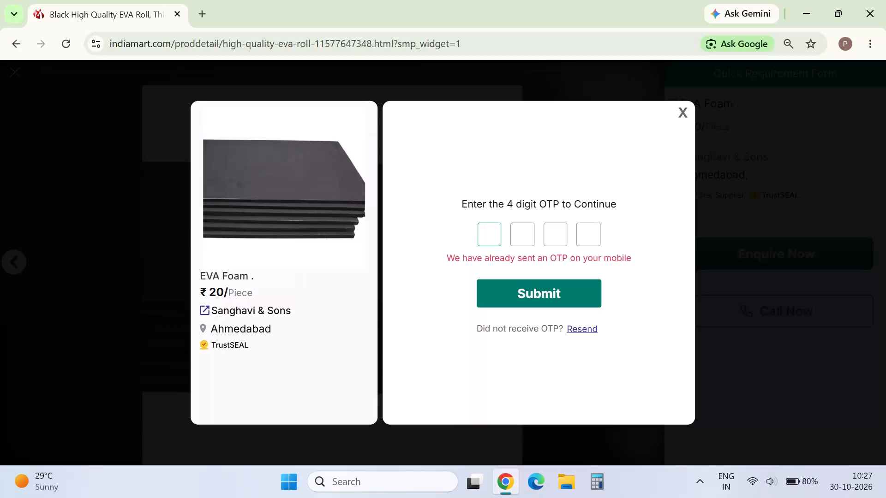
Dismiss the OTP prompt and replace the IndiaMART EVA foam product page with a new blank browser tab.
click(114, 177)
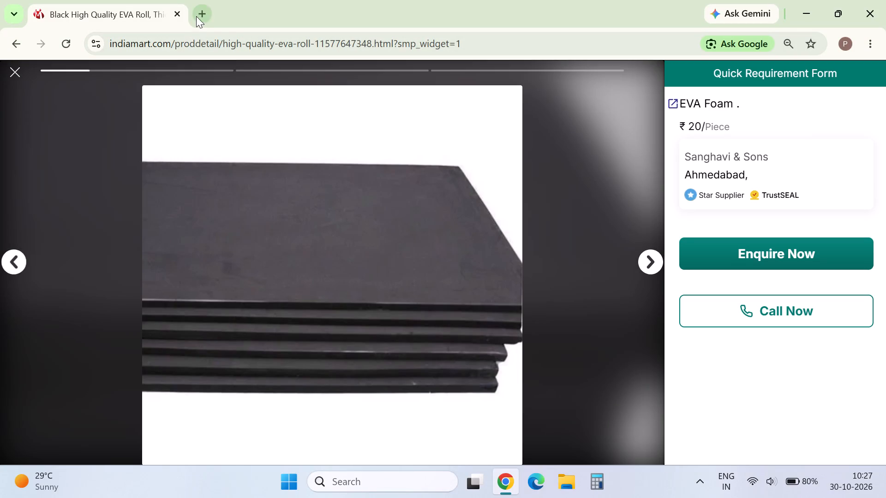
click(196, 16)
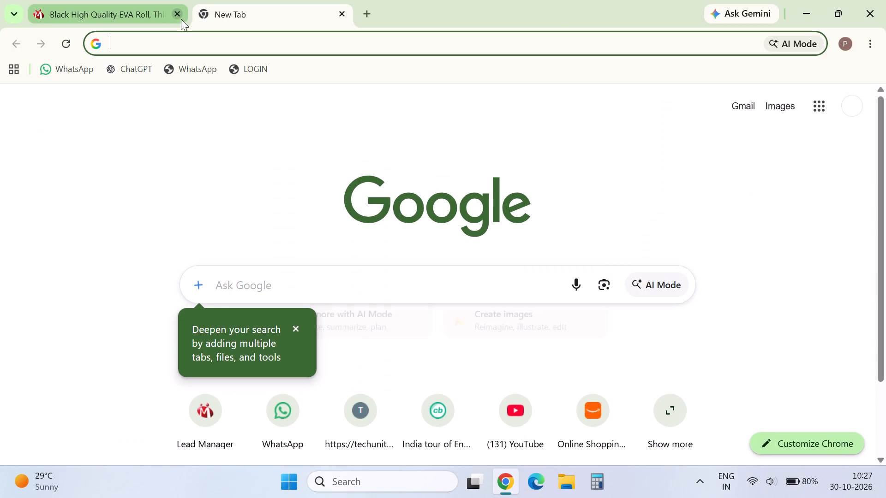
click(181, 14)
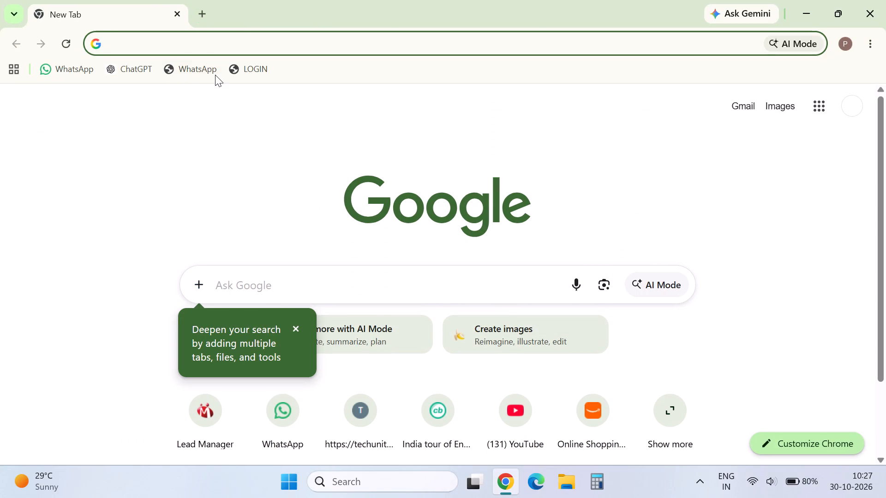
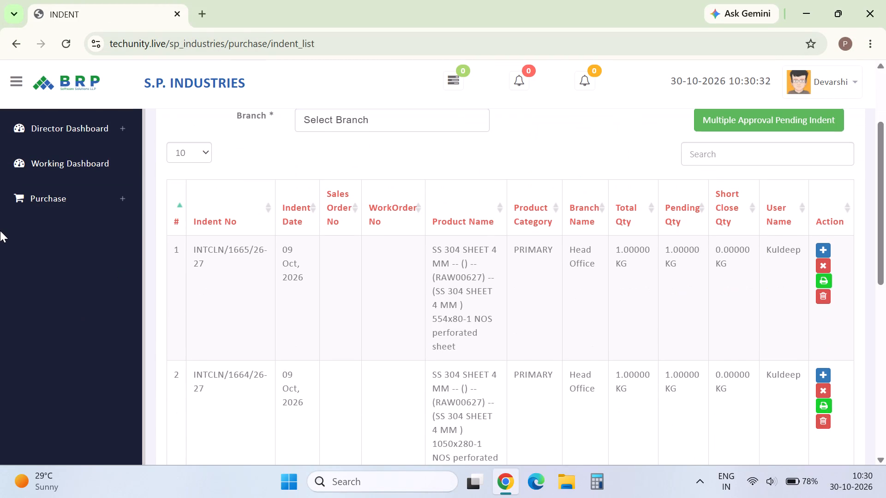
Open the purchase order list from the Purchase section and start creating a new purchase order.
click(77, 193)
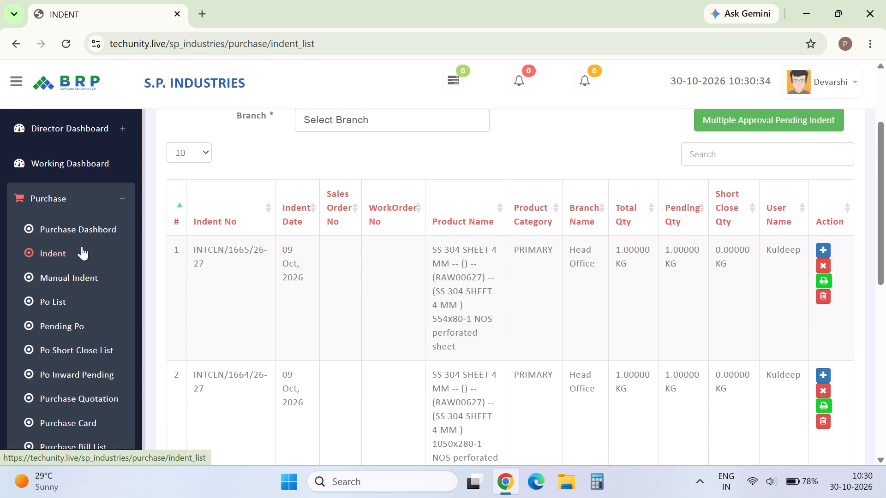
click(58, 195)
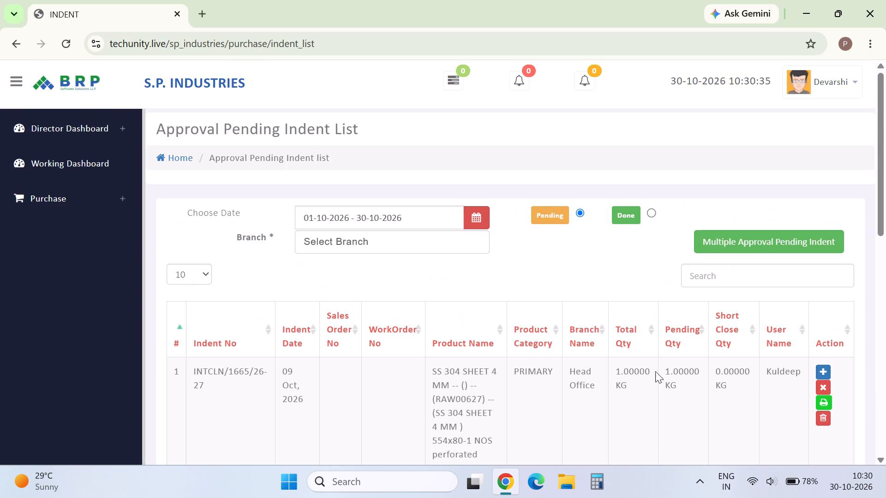
click(102, 204)
click(77, 300)
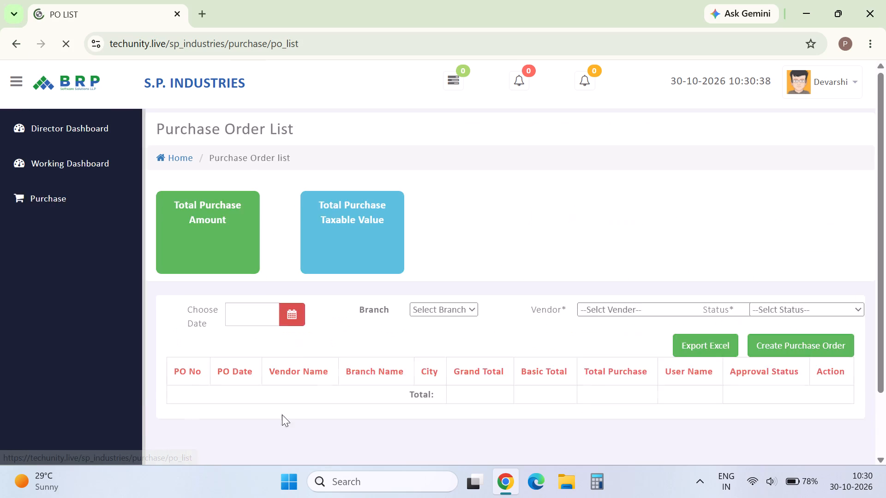
click(801, 359)
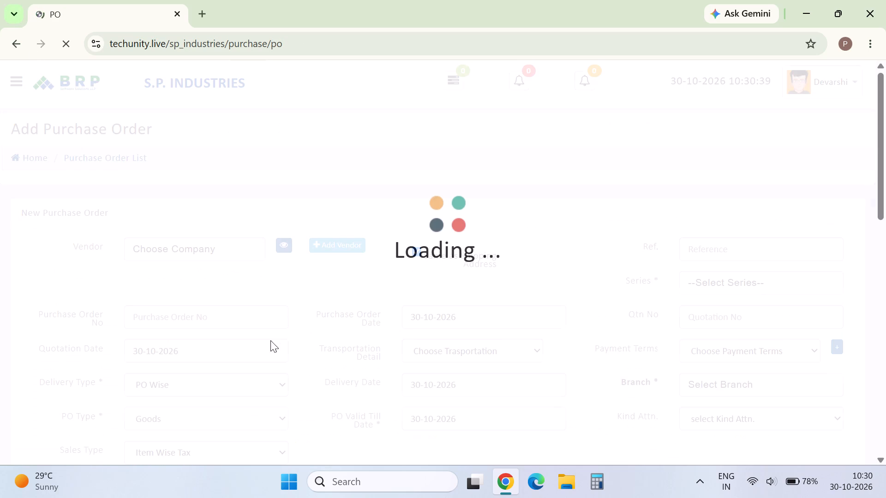
Set the purchase order's vendor to Raj Enterprise, the series to PO and the branch to Head Office.
click(259, 273)
click(230, 254)
click(230, 254)
text(raj ent)
key(Return)
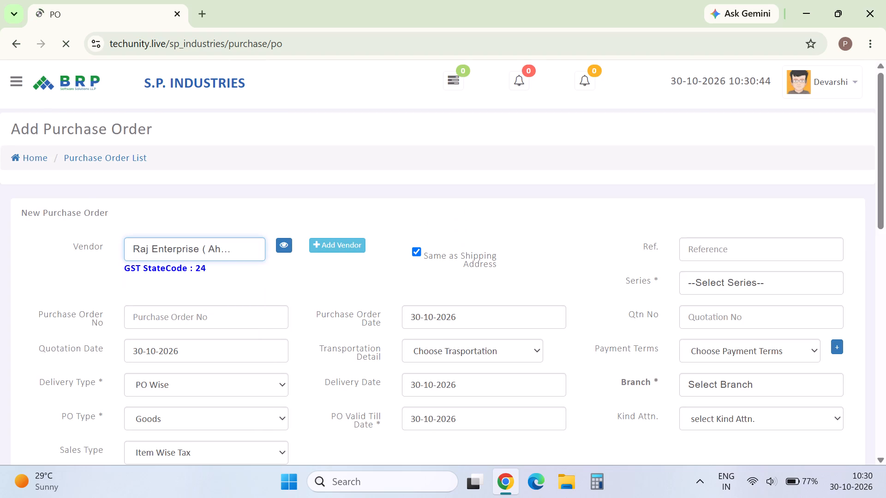
click(700, 288)
drag(705, 345, 707, 352)
click(717, 389)
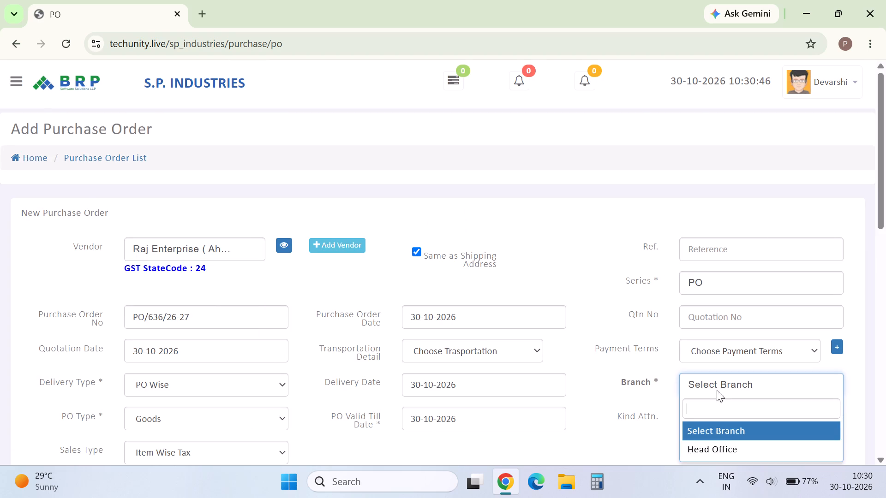
click(724, 449)
click(545, 253)
Choose the product 0.25 HP MOTOR (FPA00370) for the first item and set its quantity to 1.
drag(885, 117, 885, 237)
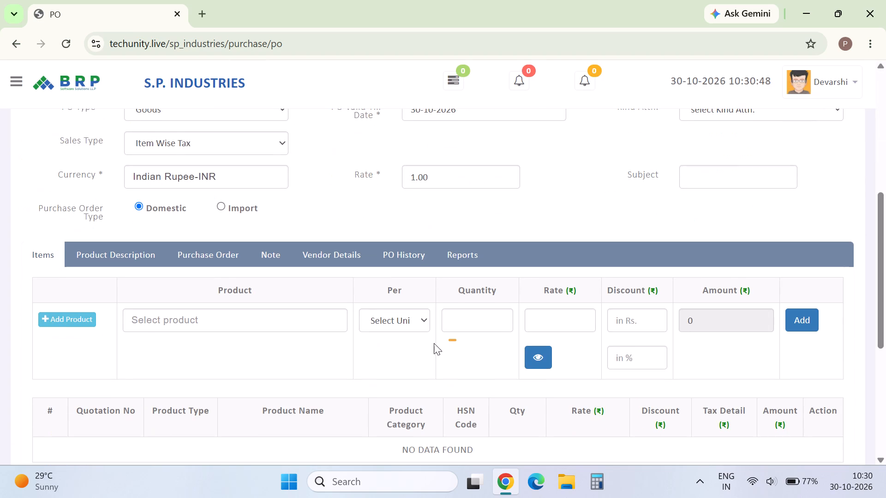
click(326, 334)
drag(326, 334, 324, 326)
click(323, 320)
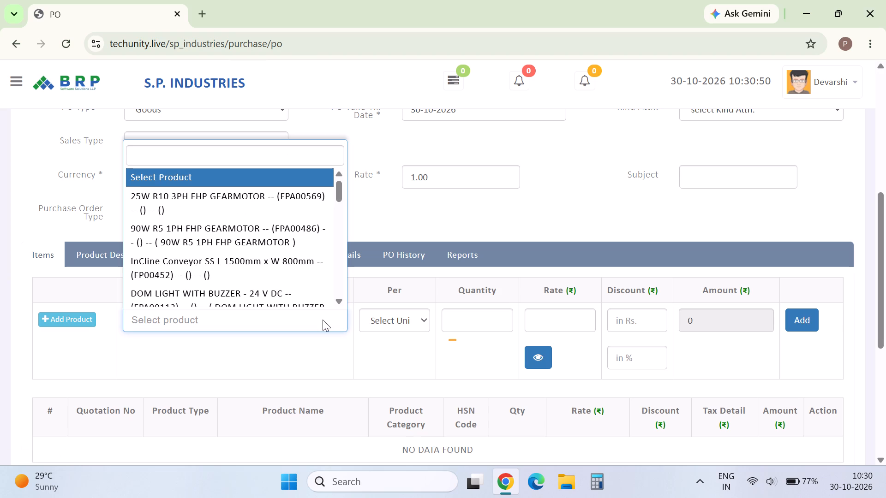
text(0.25)
key(Down)
key(Up)
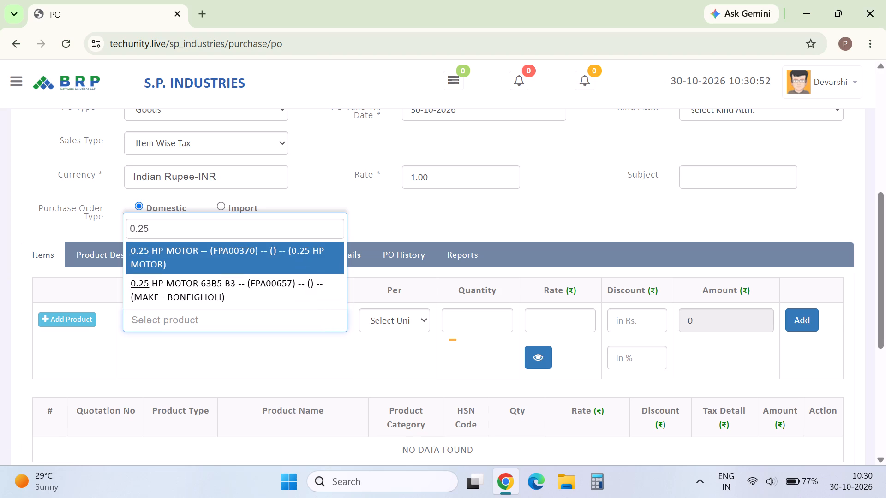
key(Down)
key(Up)
key(Down)
key(Up)
key(Return)
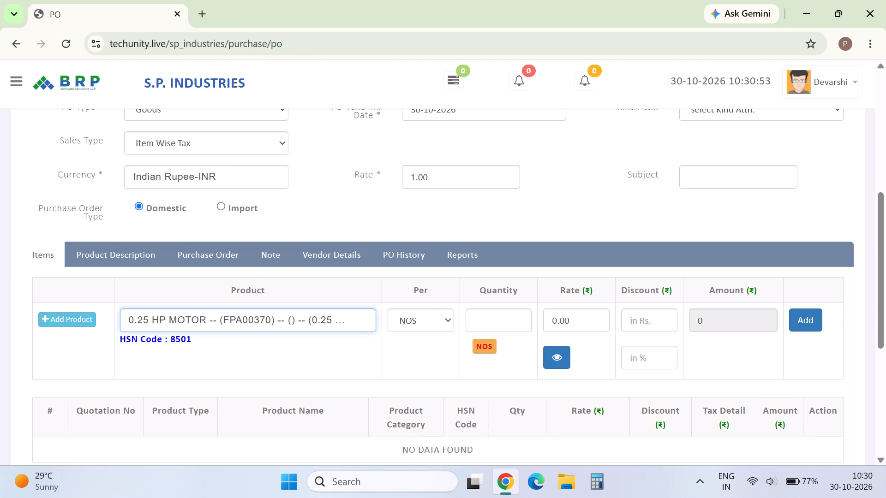
click(478, 312)
key(1)
key(Tab)
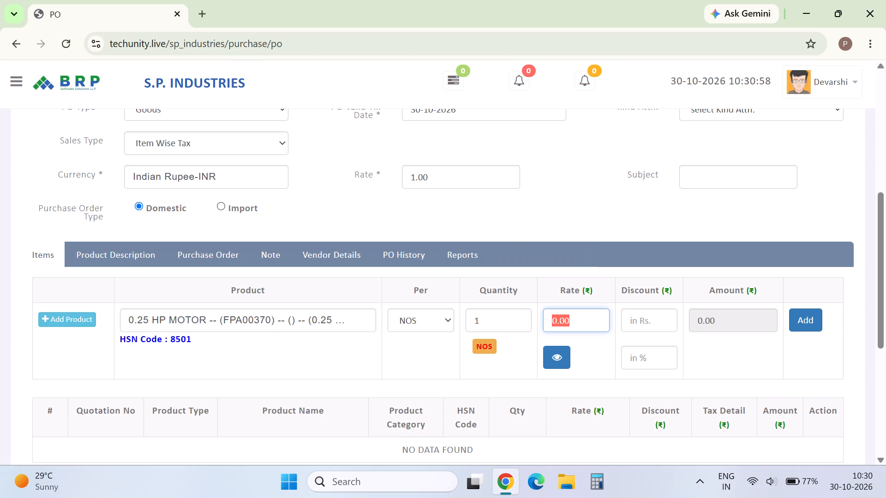
Review the vendor's past purchase rates for the 0.25 HP motor, and close the rate history.
click(563, 366)
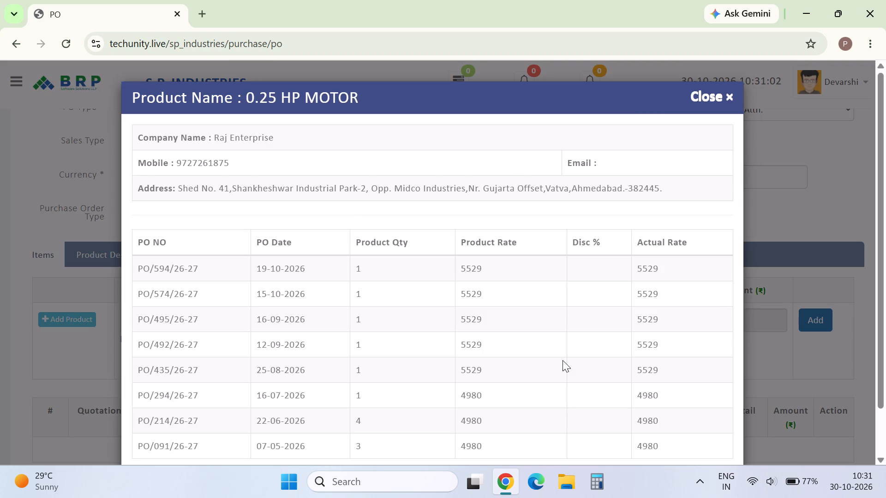
click(712, 107)
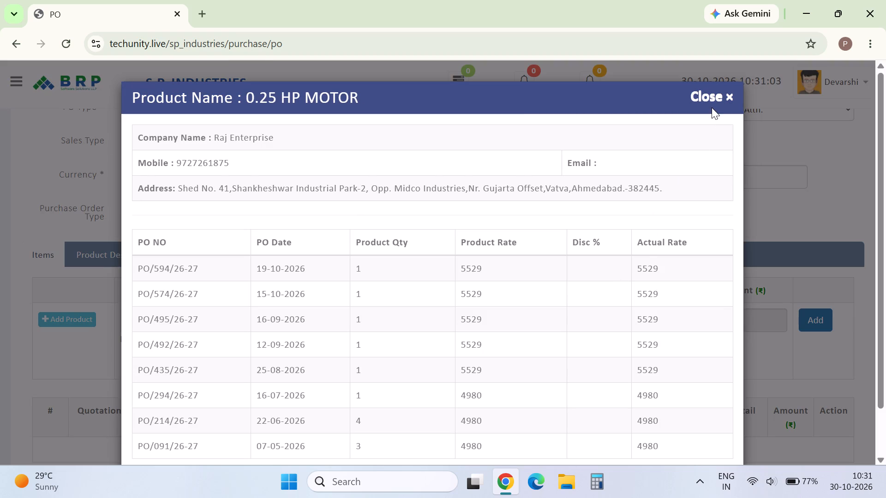
click(709, 100)
Set the motor's rate to 5529 and add the item to the purchase order.
double_click(582, 309)
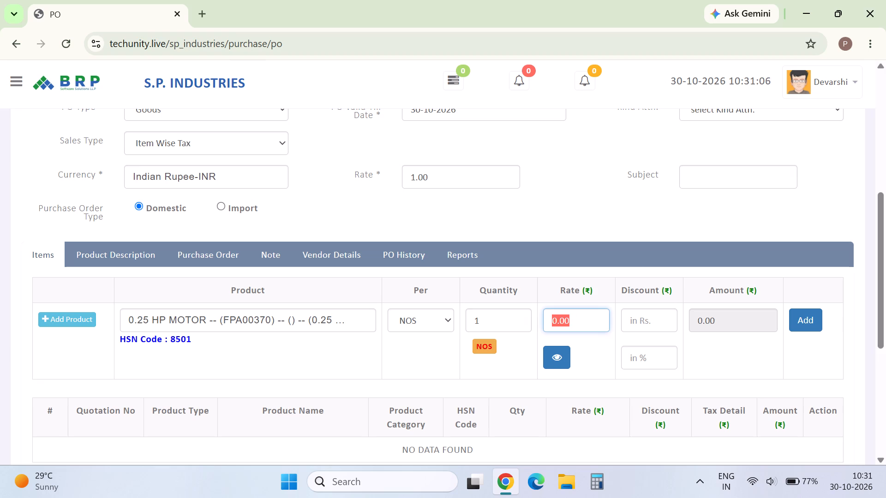
text(5529)
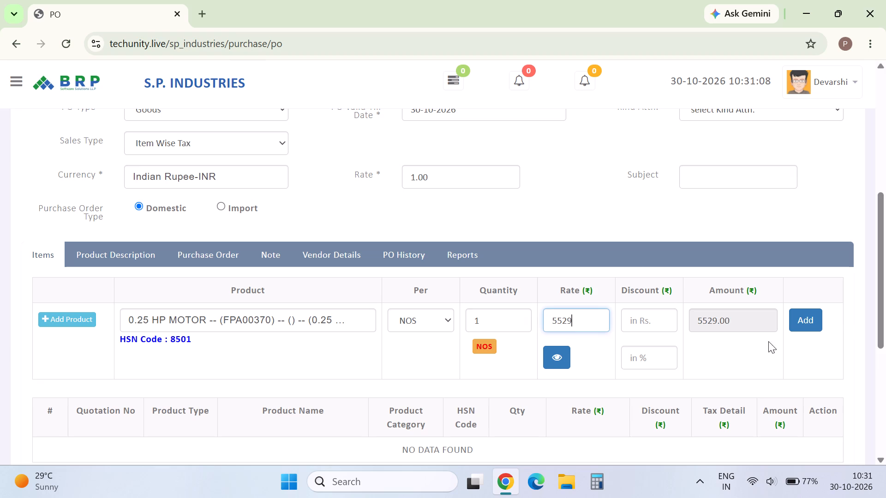
click(811, 305)
click(809, 319)
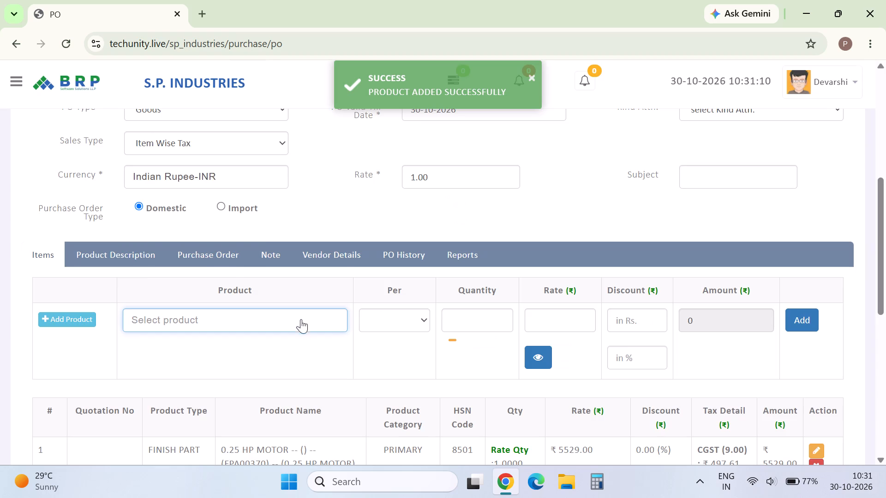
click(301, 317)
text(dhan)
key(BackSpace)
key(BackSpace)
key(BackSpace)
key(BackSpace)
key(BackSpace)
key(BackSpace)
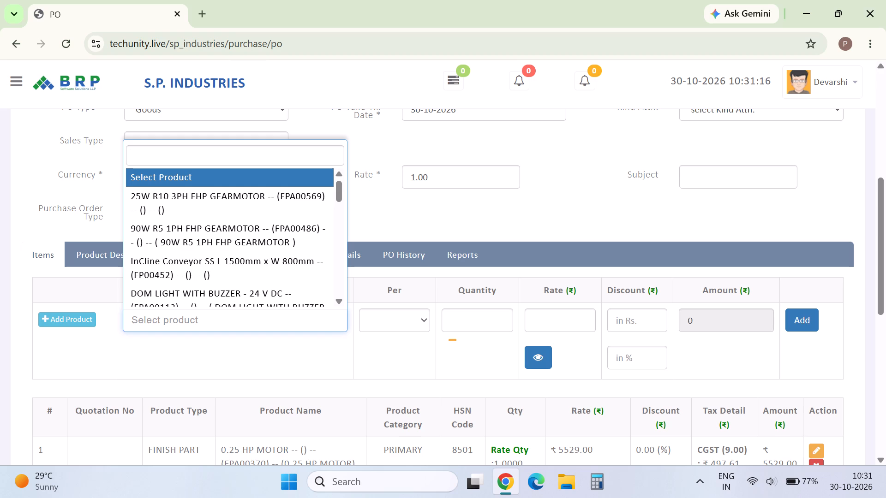
Search the products for "gear box" and choose Gear Box-30, I=10:1, 63B5 (FPA00301) as the second item.
text(gear box)
key(Down)
key(Down)
key(Down)
key(Up)
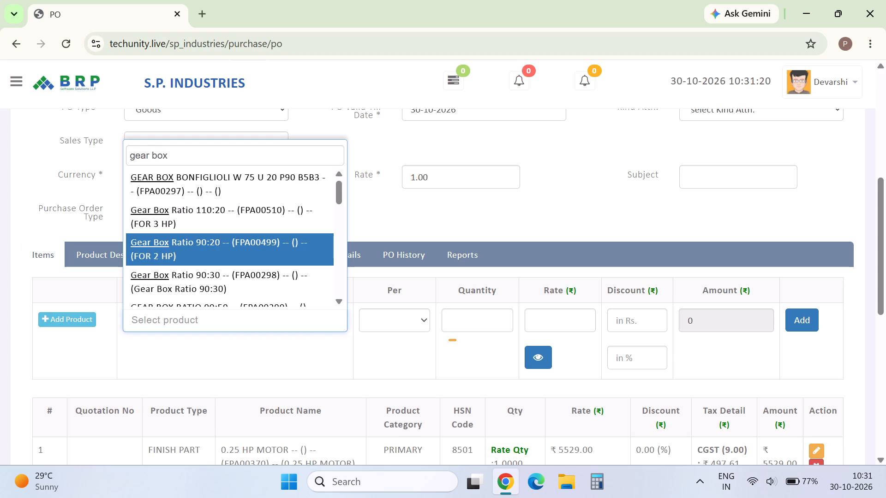
key(space)
text(30)
key(BackSpace)
key(BackSpace)
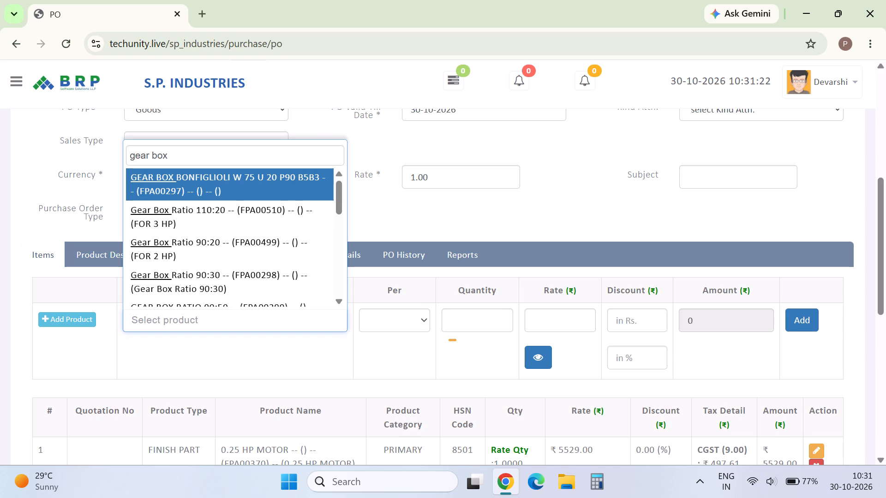
key(BackSpace)
key(Down)
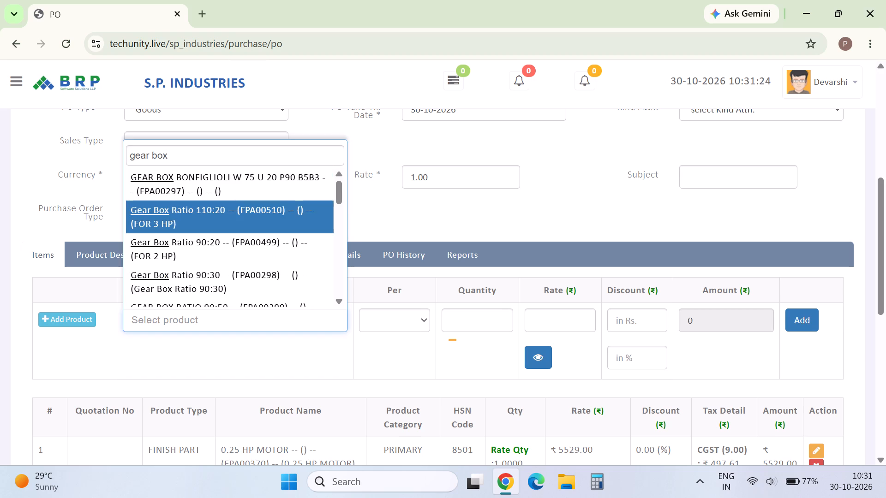
key(Down)
key(Down)
key(Down)
key(Down)
key(Up)
key(Down)
key(Down)
key(Down)
key(Down)
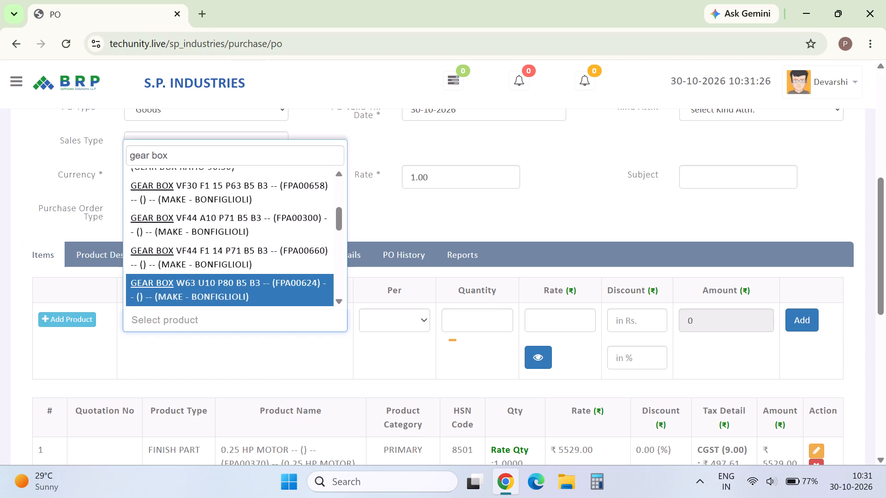
key(Up)
key(Down)
key(Down)
key(Down)
key(Down)
key(Down)
key(Up)
key(Down)
key(Down)
key(Up)
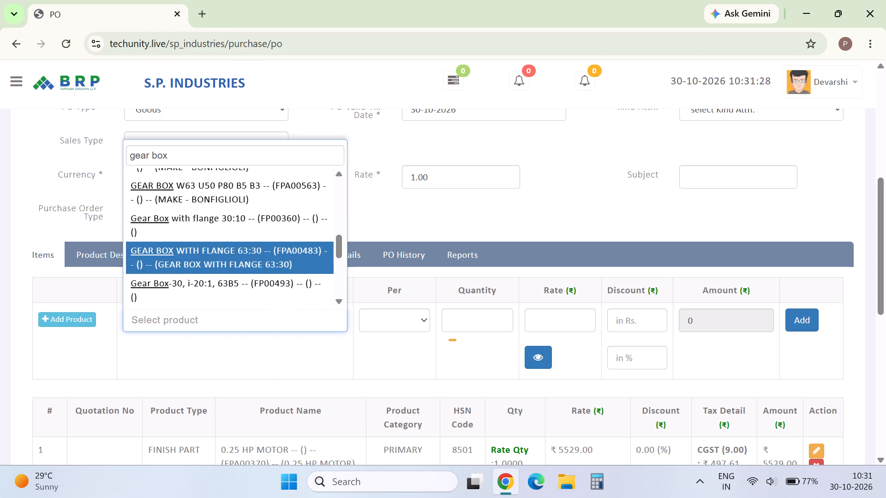
key(Down)
key(Down)
key(Up)
key(Up)
key(Down)
key(Down)
key(Up)
key(Up)
key(Down)
key(Up)
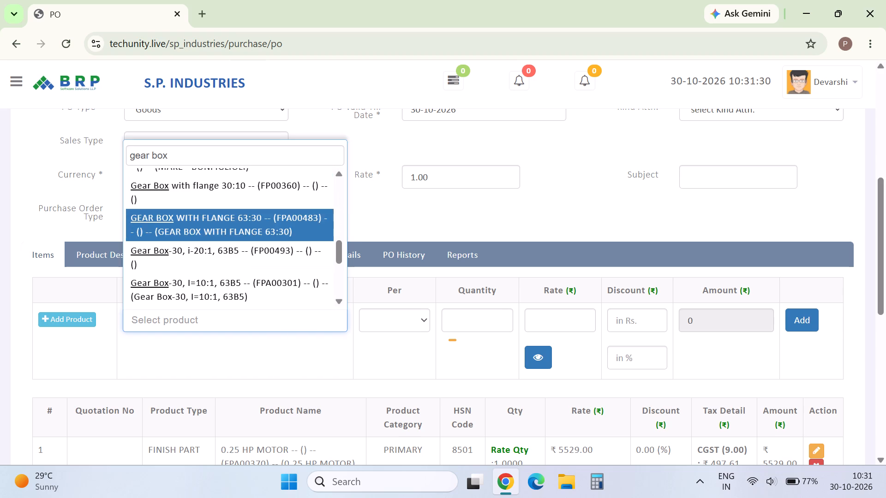
key(Down)
key(Up)
key(Down)
key(Up)
key(Down)
key(Down)
key(Up)
key(Down)
key(Up)
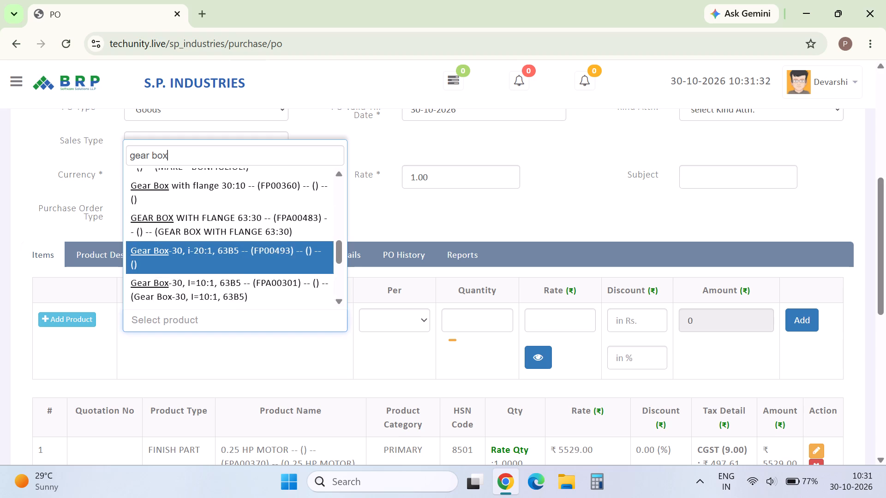
key(Down)
key(Down)
key(Up)
key(Down)
key(Up)
key(Down)
key(Up)
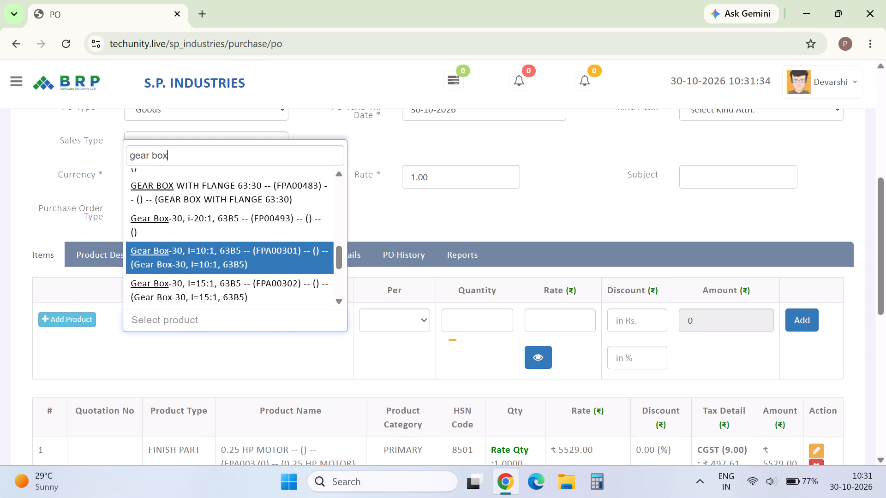
key(Return)
Enter the gear box's product description as "MAKE - ROTOMOTIVE WITH FLANGE".
click(123, 254)
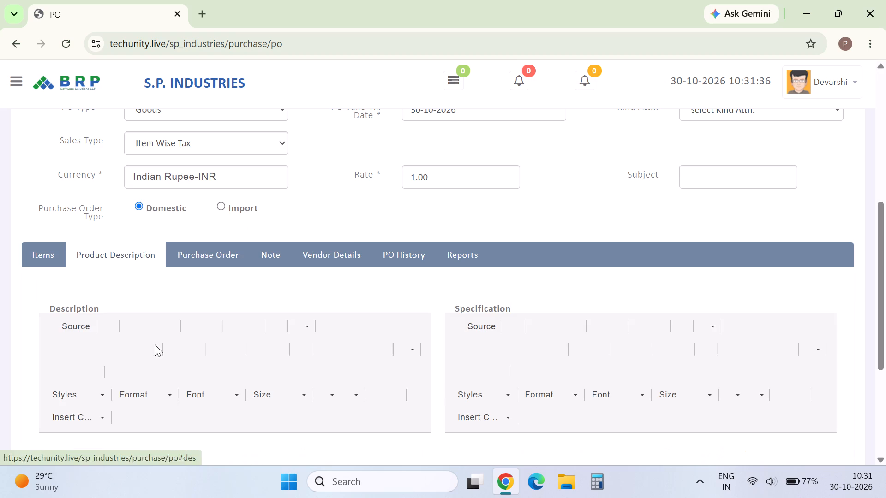
click(160, 486)
click(167, 456)
text(rot)
key(BackSpace)
key(BackSpace)
key(BackSpace)
key(BackSpace)
text(MAKE - ROTOMOTIVE WITH FLANGE)
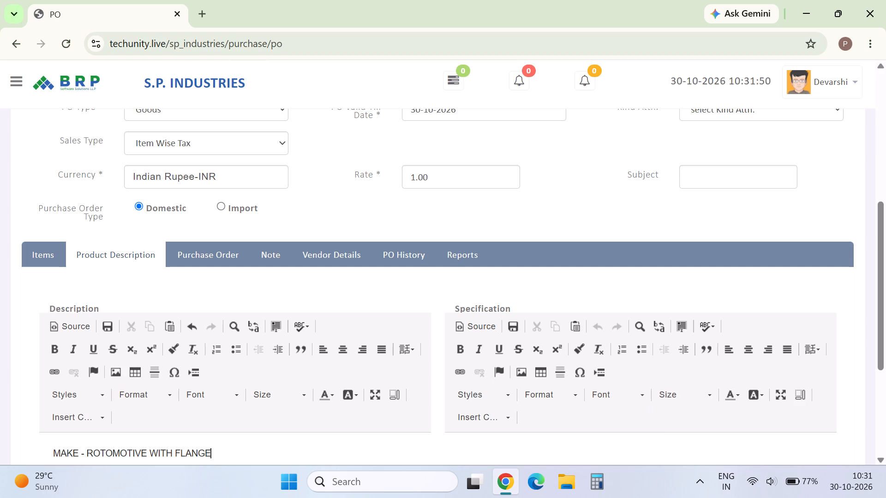
drag(878, 272, 881, 283)
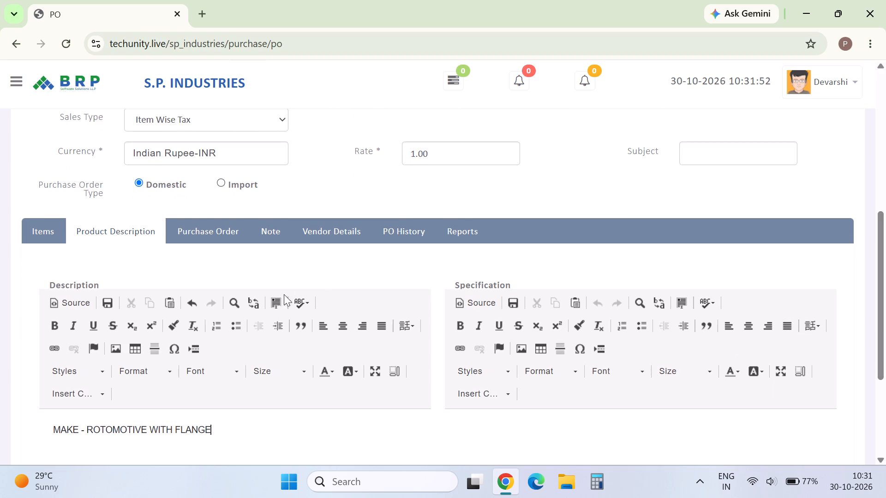
Return to the item entry row and set the gear box quantity to 1.
click(41, 237)
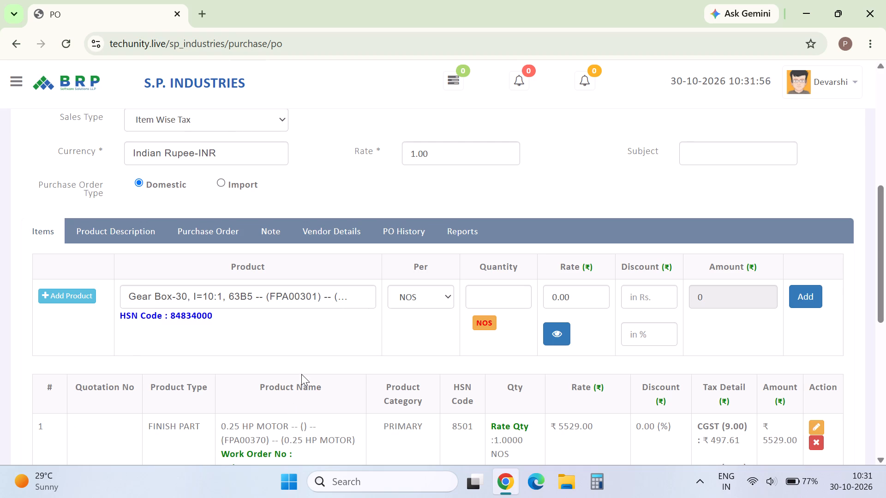
click(483, 305)
key(1)
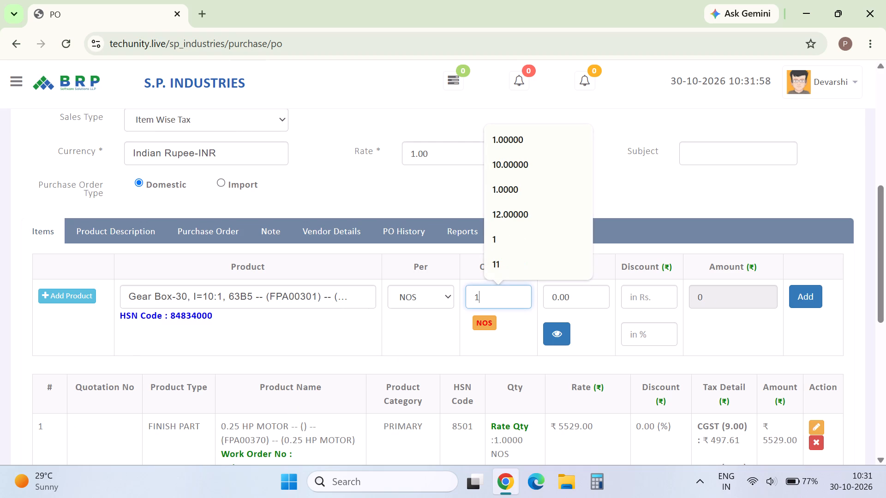
click(521, 376)
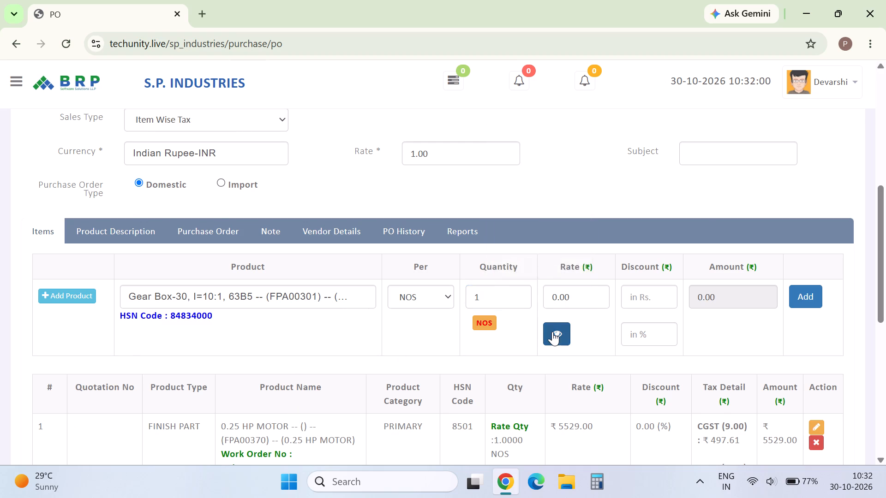
Review the vendor's past purchase rates for the gear box, and close the rate history.
click(552, 332)
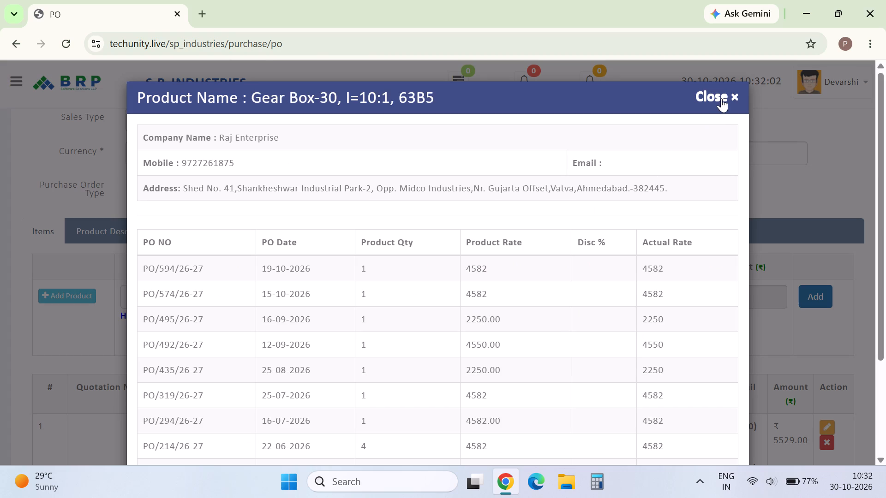
click(719, 106)
click(730, 97)
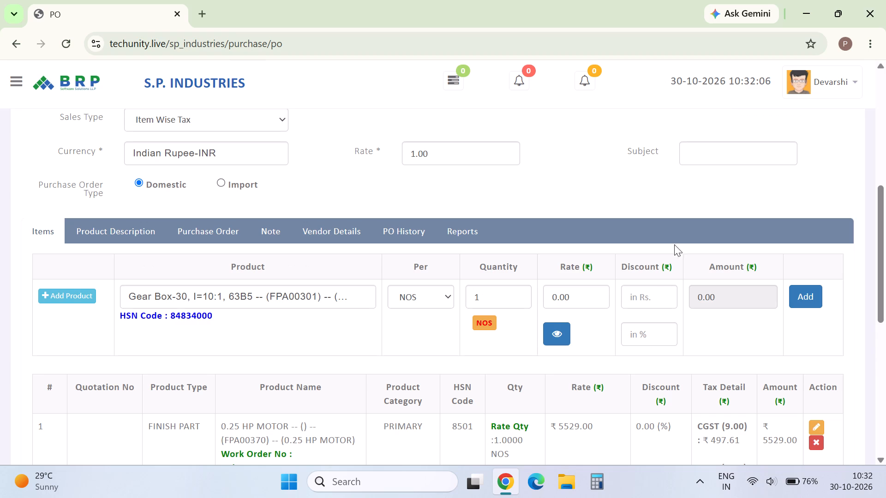
Set the gear box rate to 4582, check its description, and add the item to the purchase order.
double_click(584, 298)
text(4582)
click(99, 244)
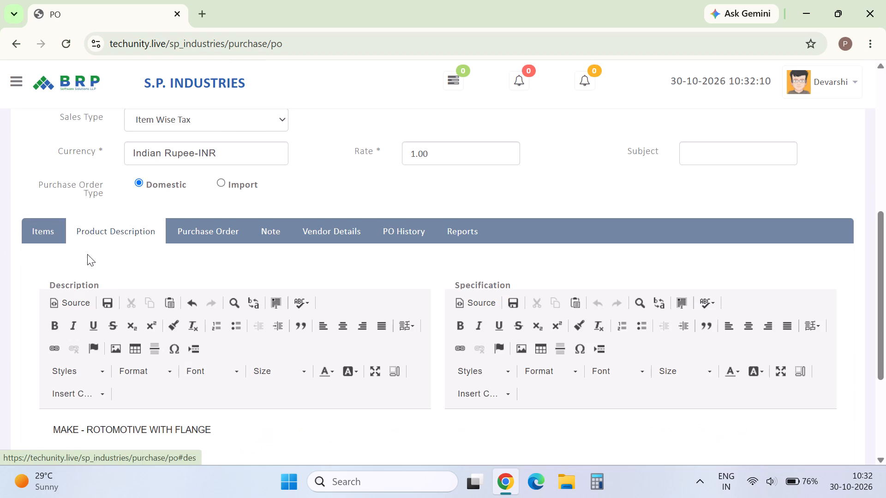
click(48, 216)
click(51, 238)
click(798, 303)
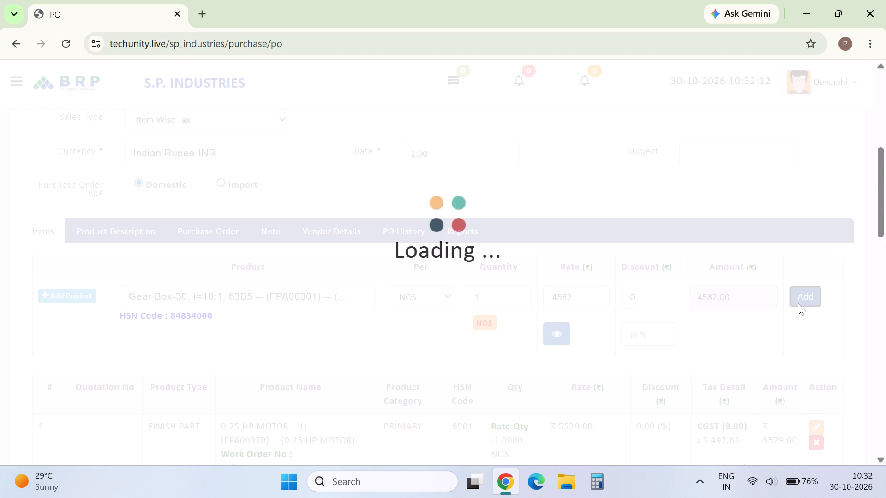
drag(885, 252, 885, 297)
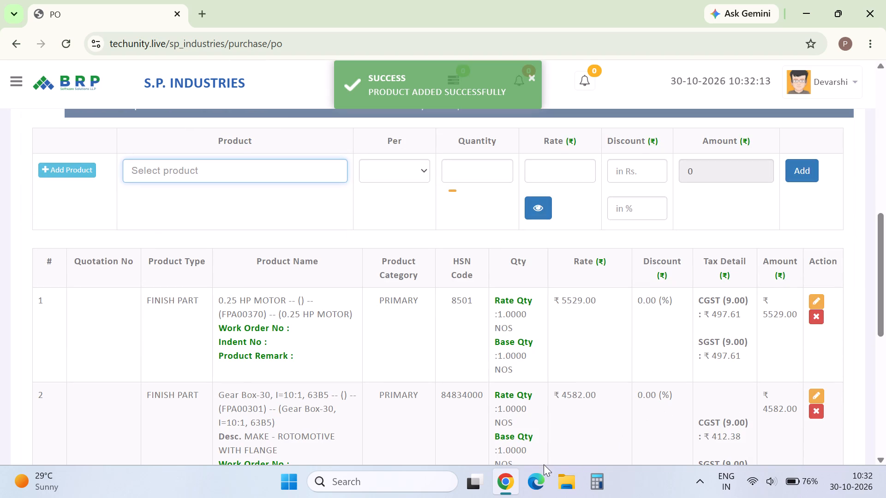
Switch to the Windows desktop and open WhatsApp.
key(super+d)
double_click(246, 101)
right_click(514, 117)
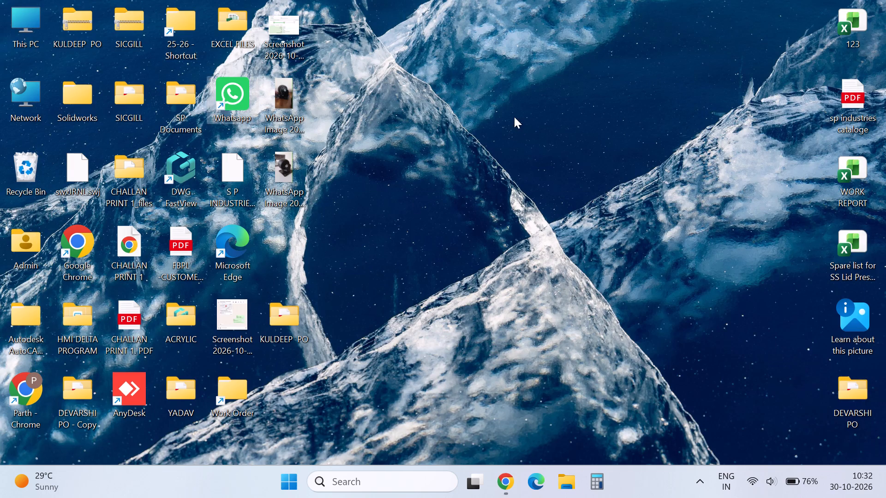
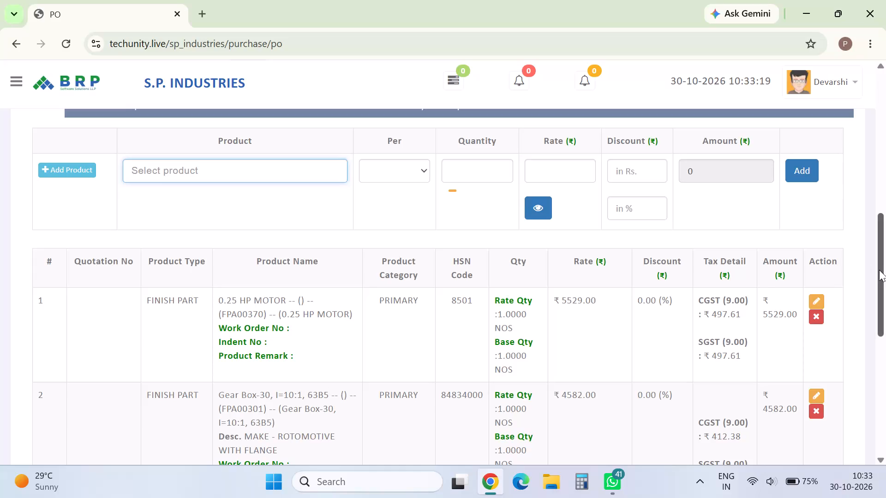
Check the purchase order's header details and submit the order with the motor and gear box items.
drag(879, 270, 885, 168)
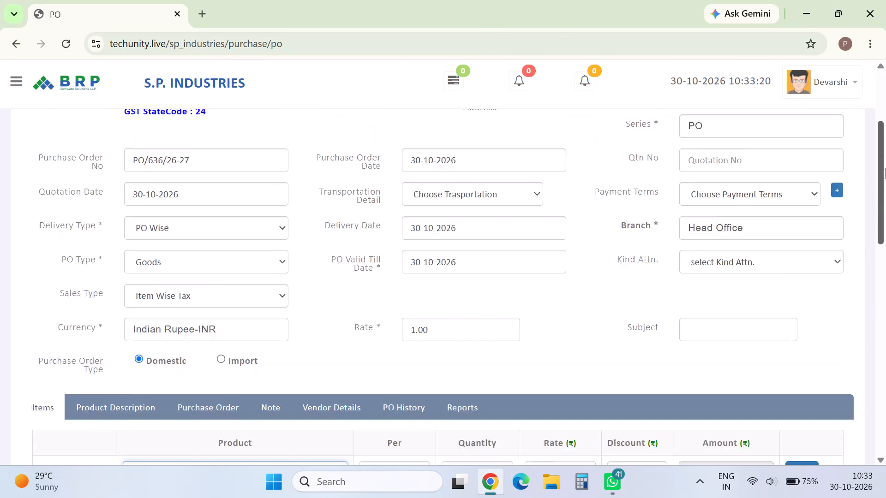
drag(885, 168, 876, 462)
click(245, 378)
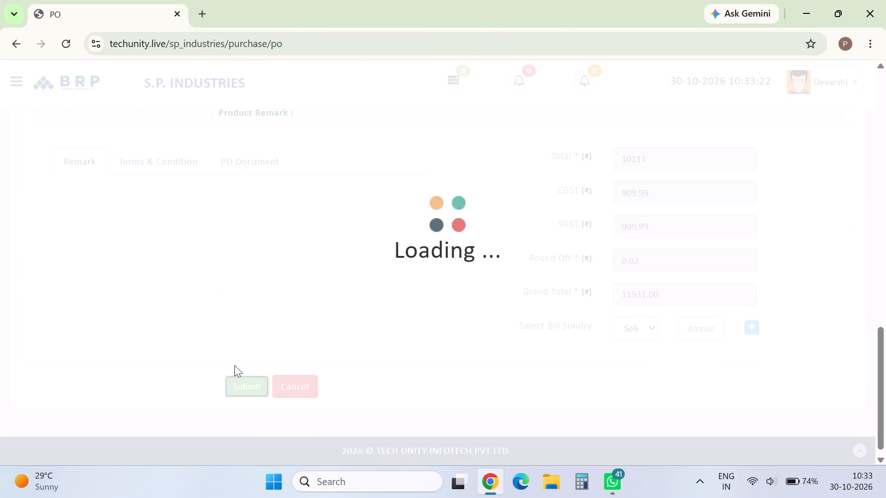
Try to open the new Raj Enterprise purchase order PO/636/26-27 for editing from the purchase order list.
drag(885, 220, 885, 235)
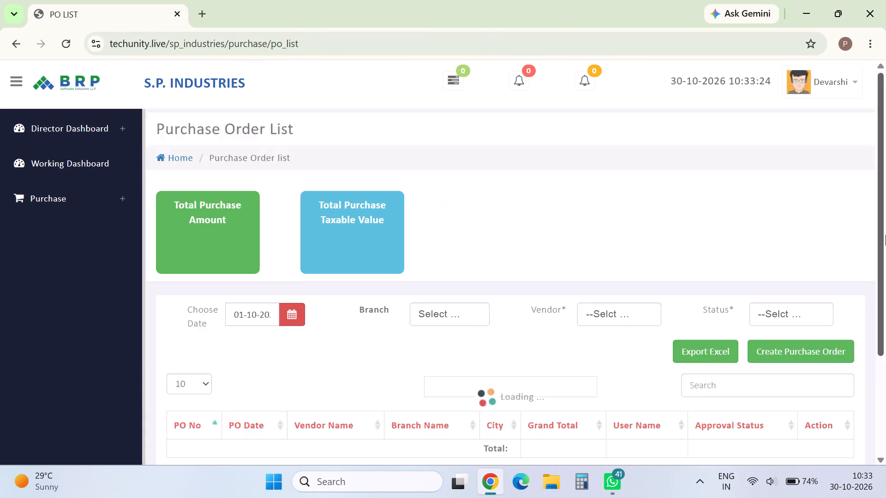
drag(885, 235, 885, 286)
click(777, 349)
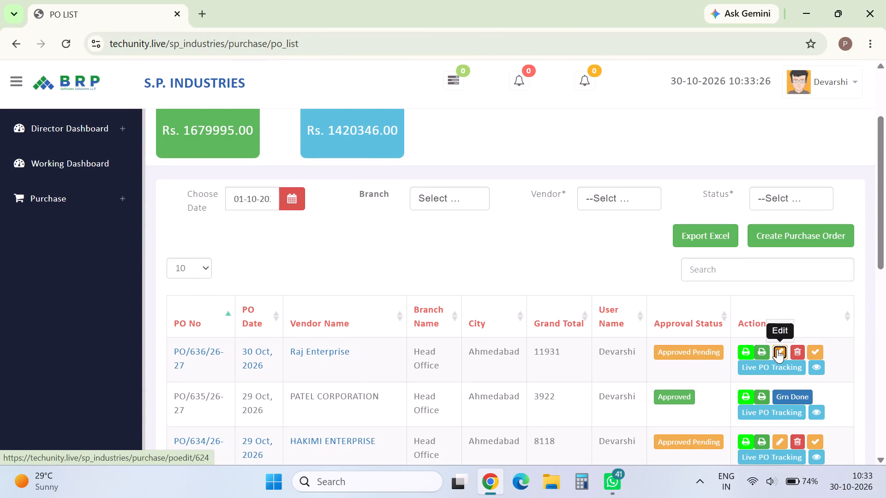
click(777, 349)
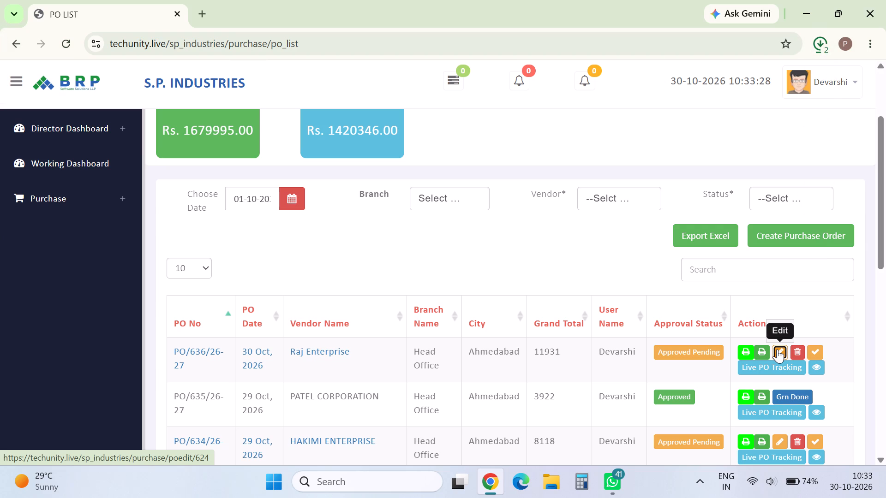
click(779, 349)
View the downloaded file 624.htm from the recent downloads, and return to the purchase order list.
click(828, 47)
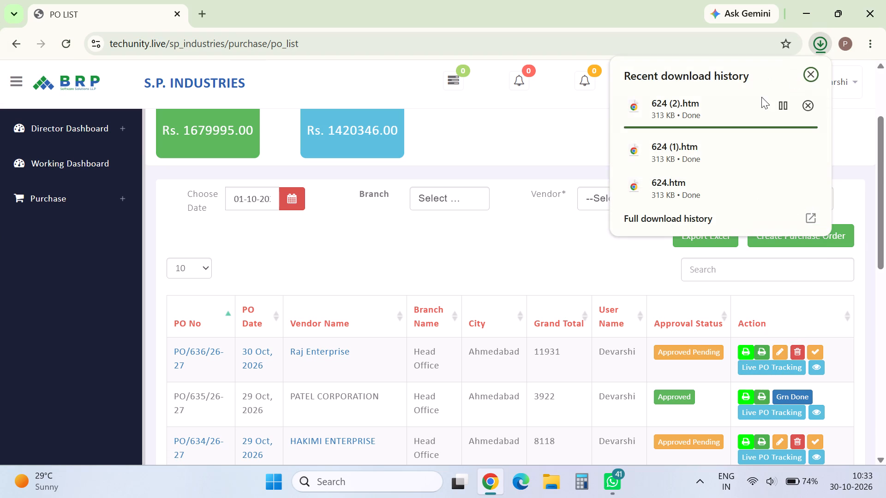
click(700, 185)
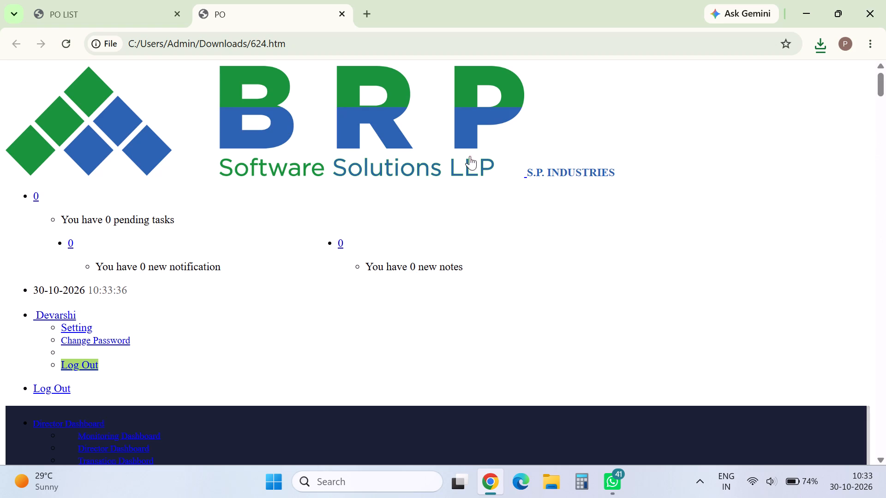
click(153, 7)
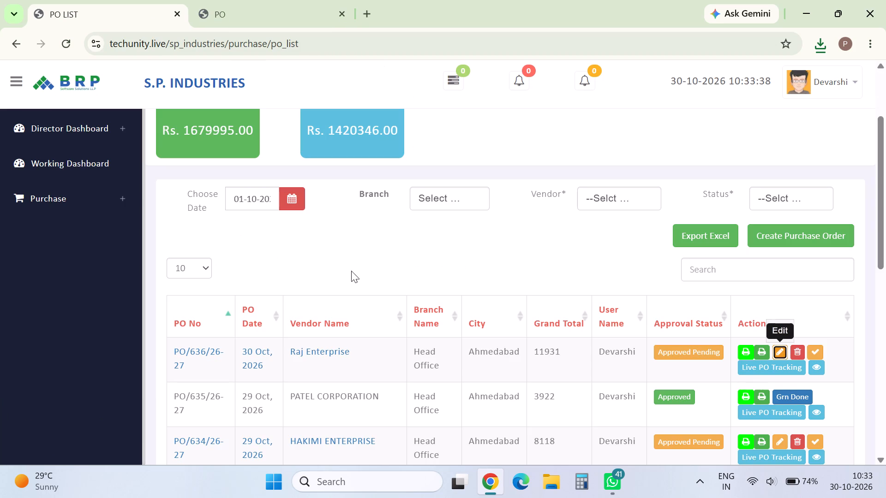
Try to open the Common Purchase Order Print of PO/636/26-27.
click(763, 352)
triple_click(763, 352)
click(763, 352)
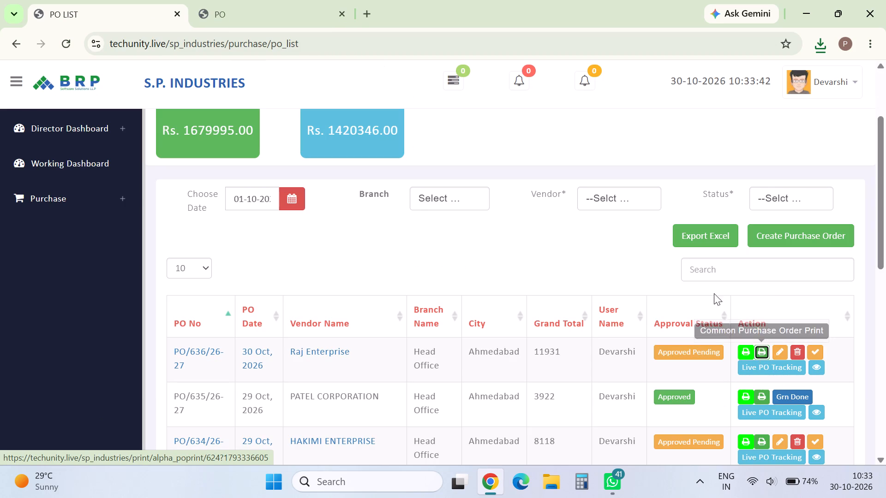
Close the downloaded 624.htm page and reload the purchase order list.
click(249, 1)
click(342, 12)
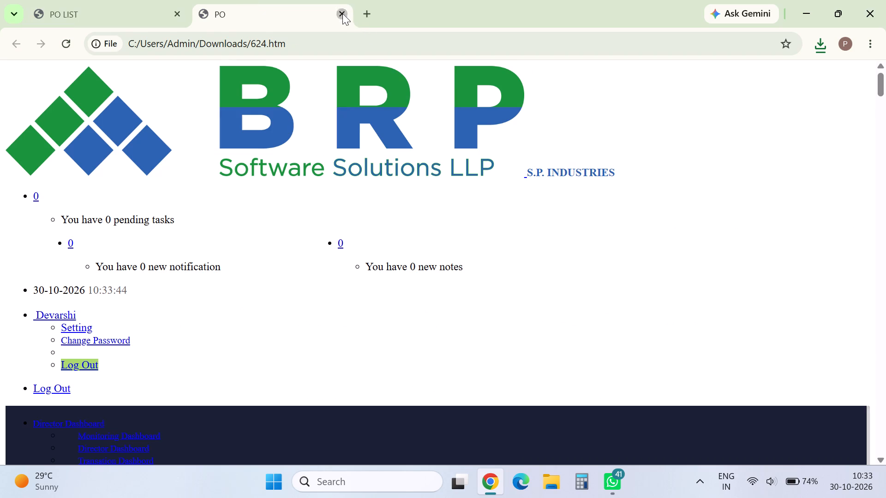
click(66, 46)
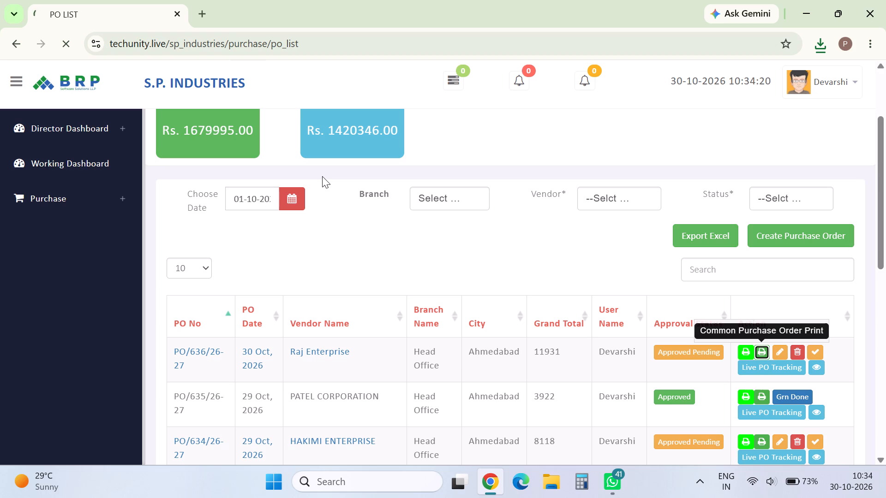
key(Menu)
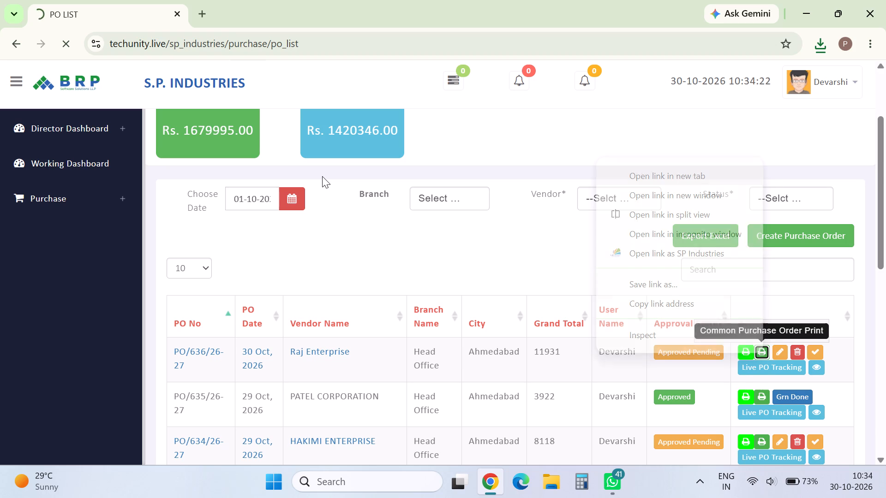
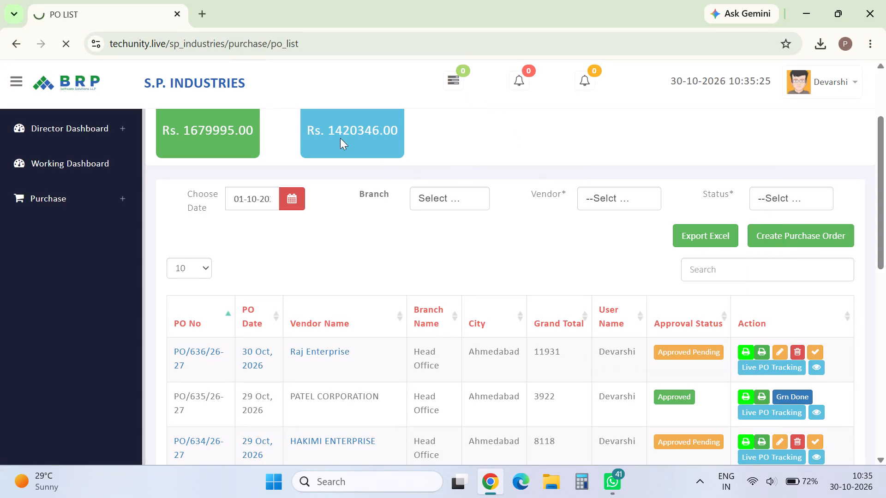
Open the Common Purchase Order Print of the Raj Enterprise order PO/636/26-27.
click(760, 343)
click(754, 355)
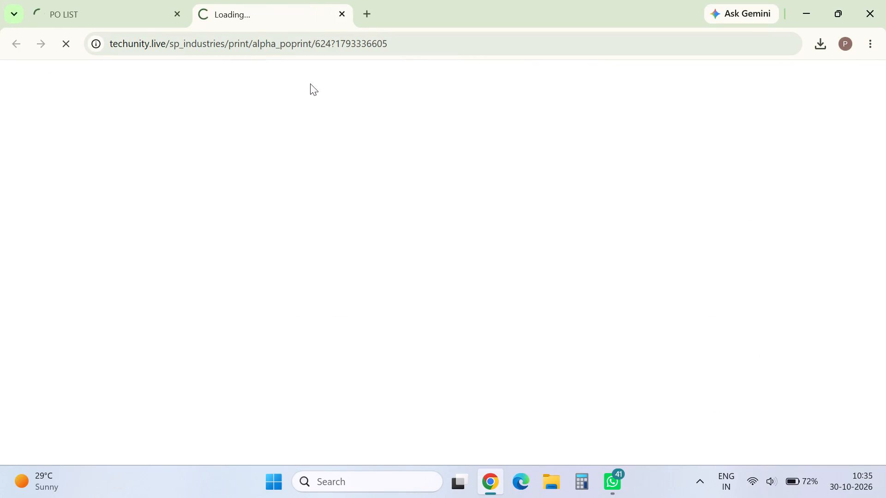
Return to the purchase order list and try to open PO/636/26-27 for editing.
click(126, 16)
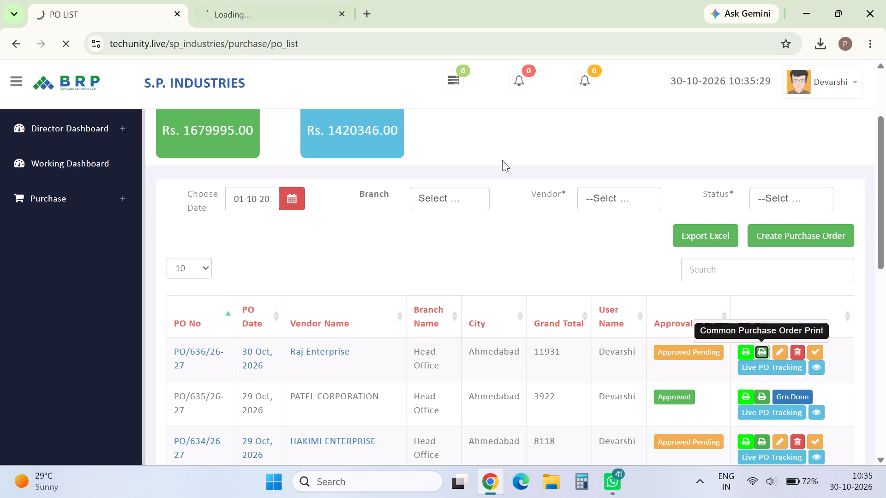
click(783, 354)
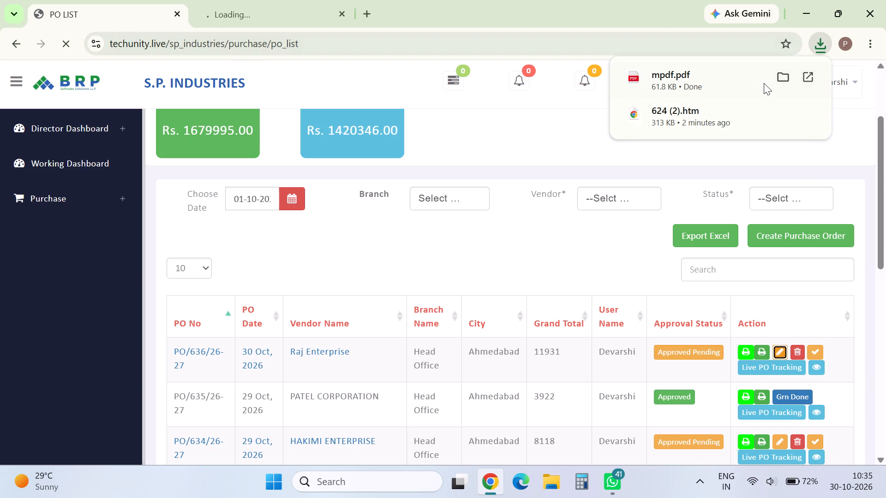
Open the downloaded mpdf.pdf, dismiss the text annotations tip, and review the purchase order's vendor details, items and amounts.
click(714, 72)
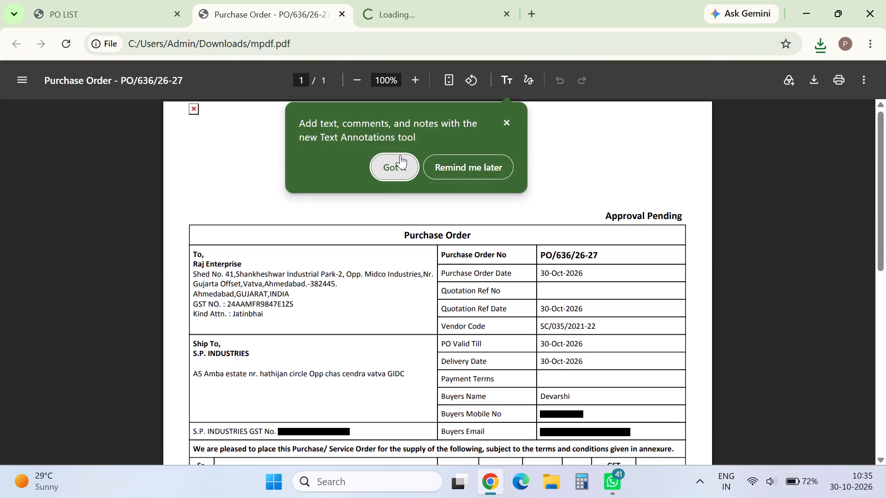
click(399, 164)
drag(885, 186, 885, 239)
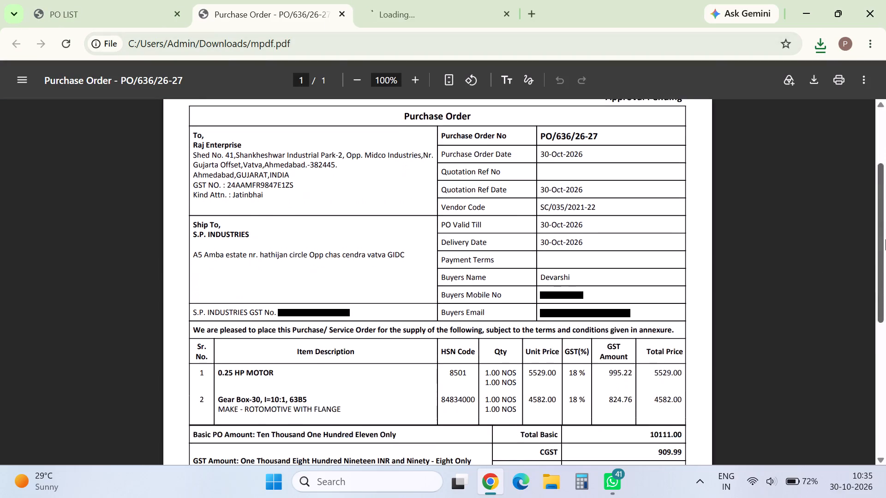
drag(885, 239, 882, 270)
Switch to the separate print page of PO/636/26-27 that is still loading.
click(400, 13)
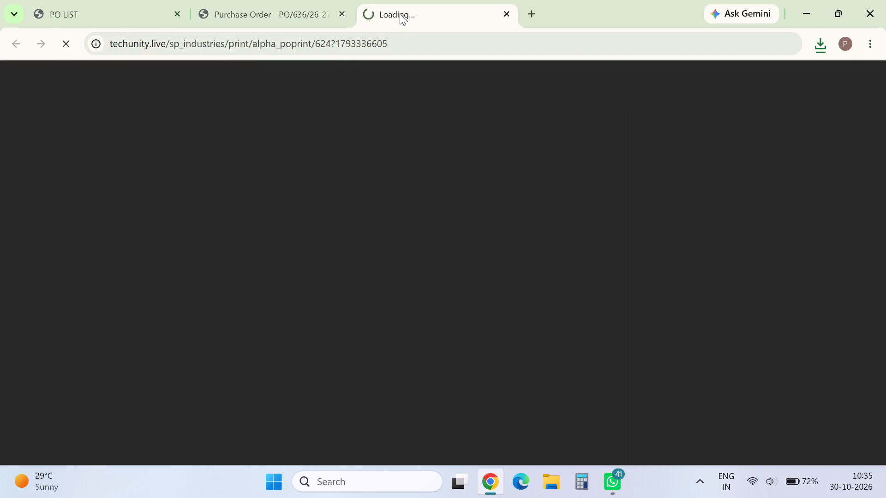
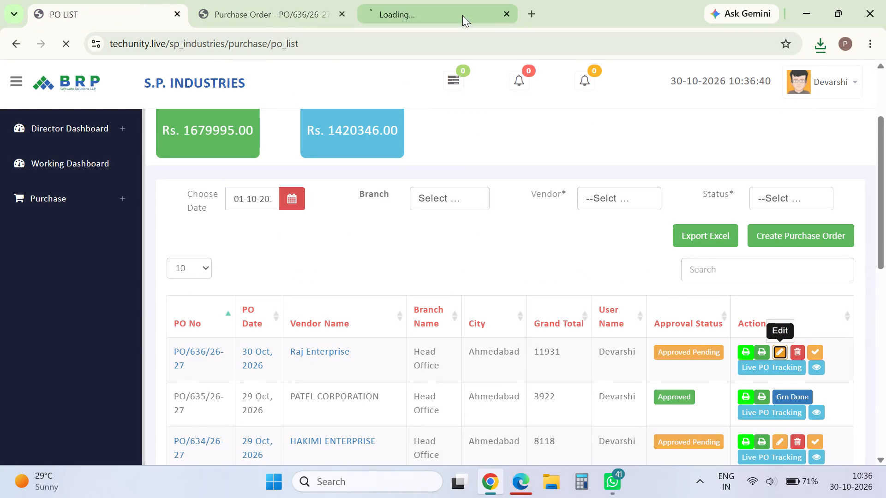
Close the separate print page that is still loading and return to the purchase order list.
click(503, 12)
Open the form for creating a new purchase order from the purchase order list.
click(778, 237)
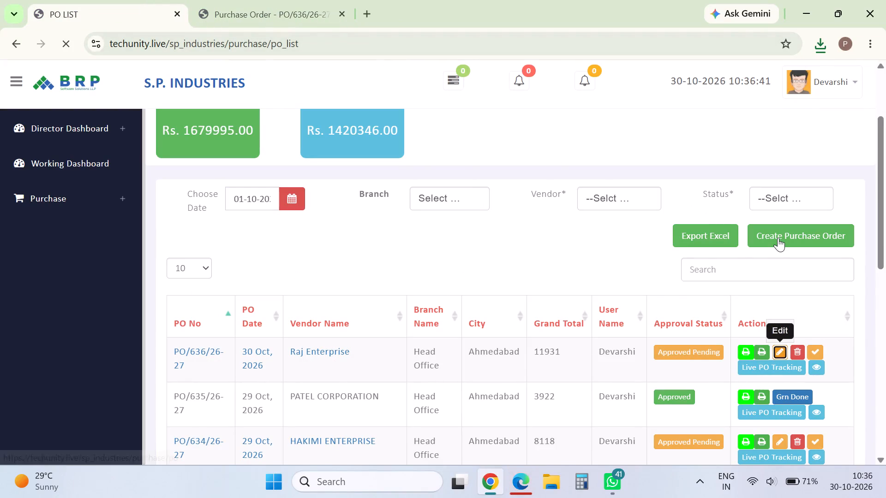
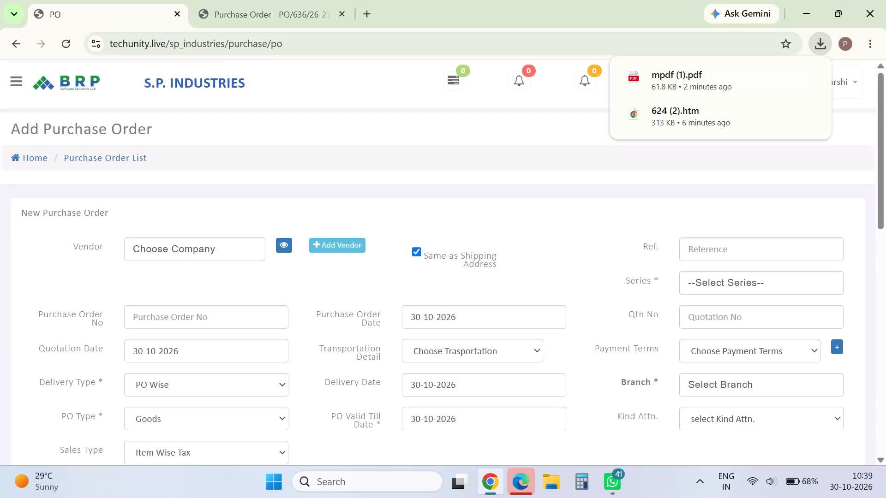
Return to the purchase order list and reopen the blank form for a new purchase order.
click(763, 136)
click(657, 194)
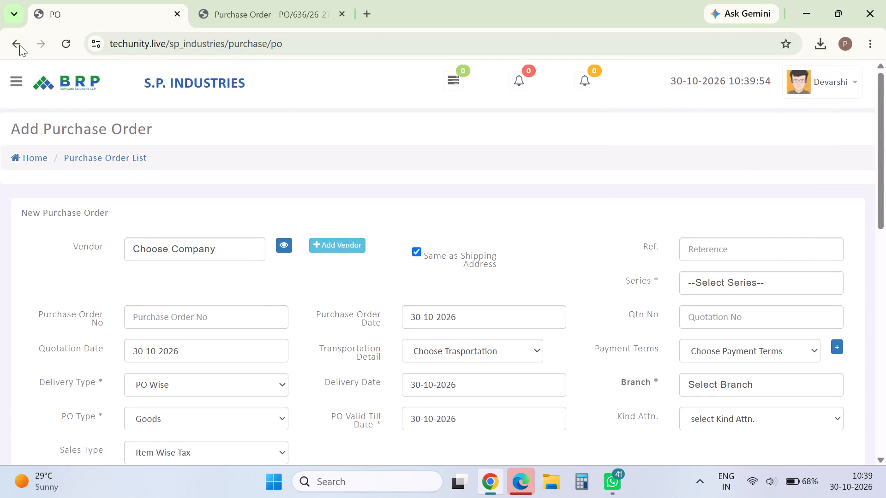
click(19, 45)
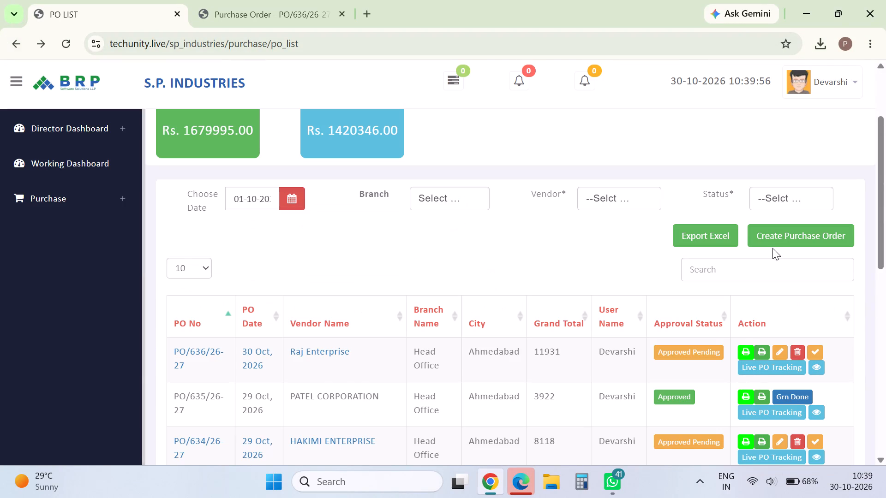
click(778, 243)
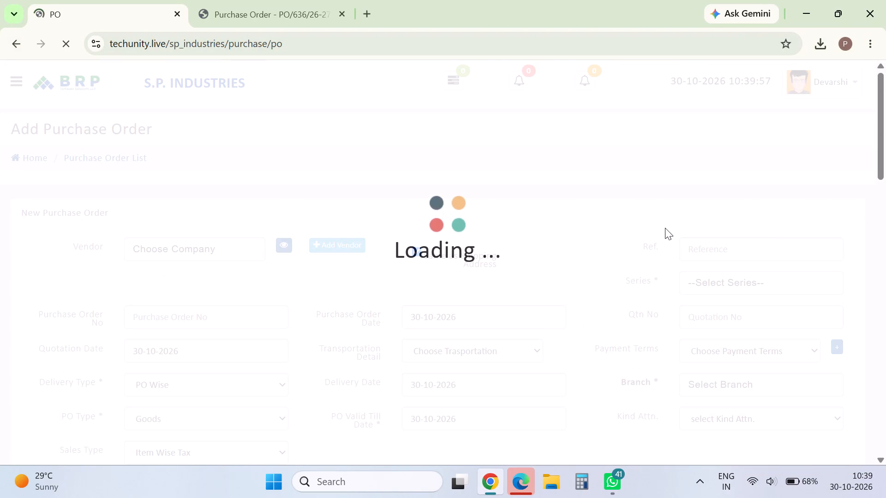
Fill in the order header with the SHIV INDUSTRIAL vendor, series PO and branch Head Office.
click(186, 244)
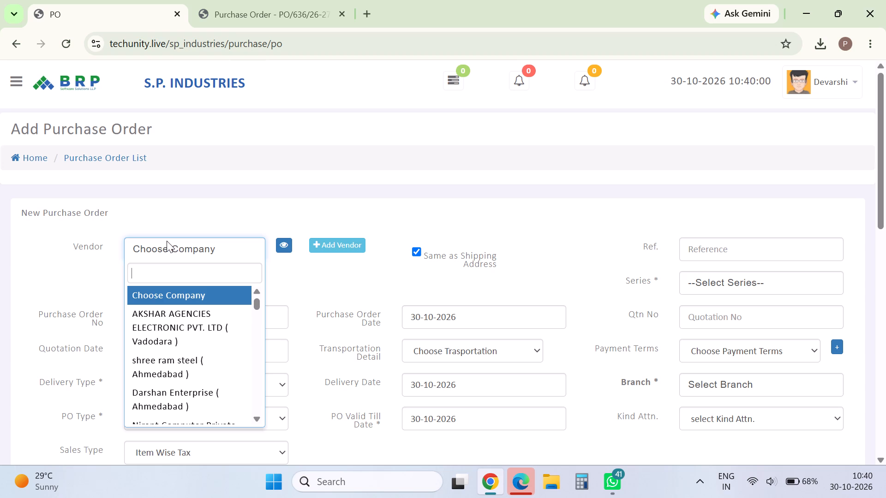
text(SHIV)
key(space)
text(IND)
key(Return)
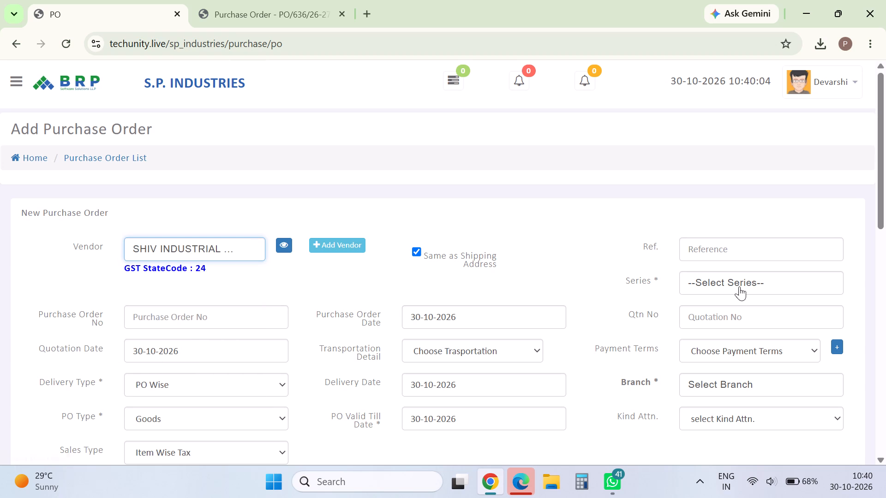
click(739, 288)
click(719, 344)
drag(724, 373, 729, 385)
click(719, 449)
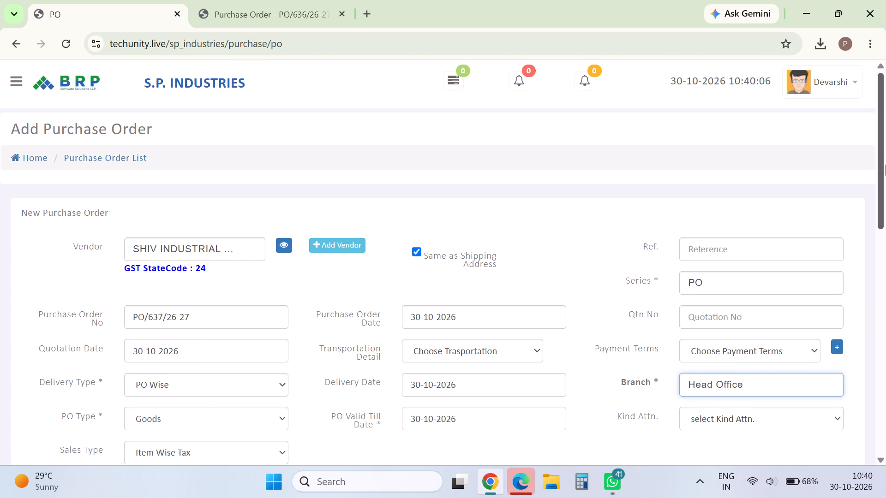
Search the product choices for the order's first item line for LEG.
drag(885, 161, 885, 327)
click(288, 200)
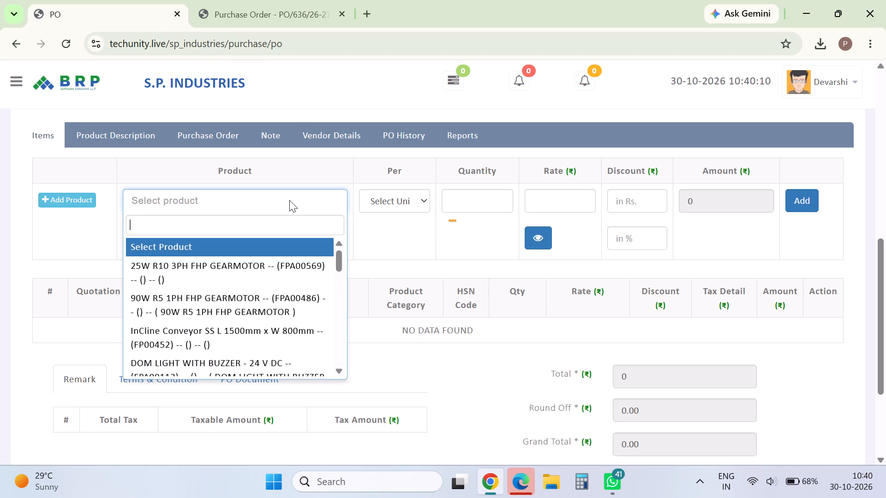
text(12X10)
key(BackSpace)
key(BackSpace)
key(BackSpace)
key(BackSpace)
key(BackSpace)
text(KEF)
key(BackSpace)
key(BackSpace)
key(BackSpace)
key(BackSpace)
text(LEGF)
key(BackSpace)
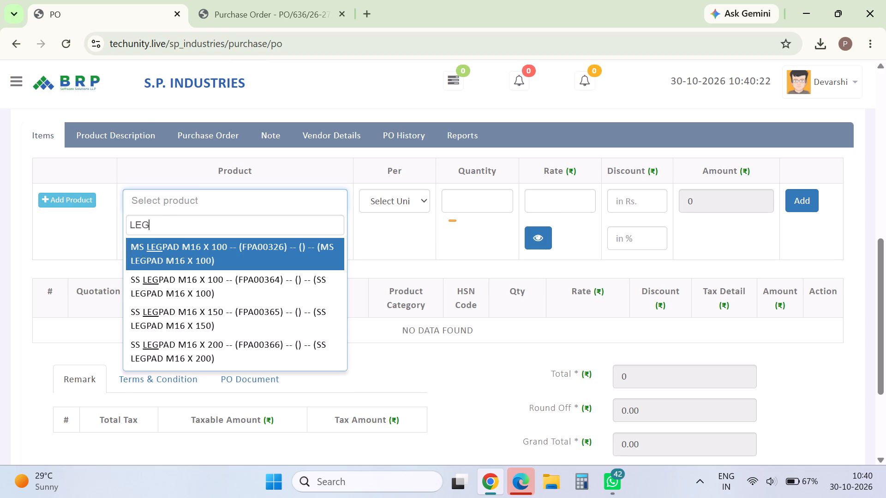
Look through the matching leg pads and choose SS LEGPAD M16 X 100 (FPA00364) as the item's product.
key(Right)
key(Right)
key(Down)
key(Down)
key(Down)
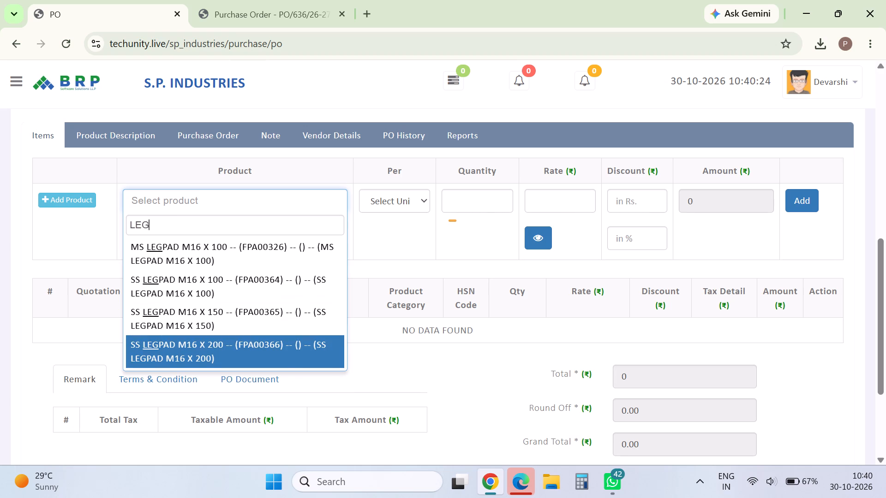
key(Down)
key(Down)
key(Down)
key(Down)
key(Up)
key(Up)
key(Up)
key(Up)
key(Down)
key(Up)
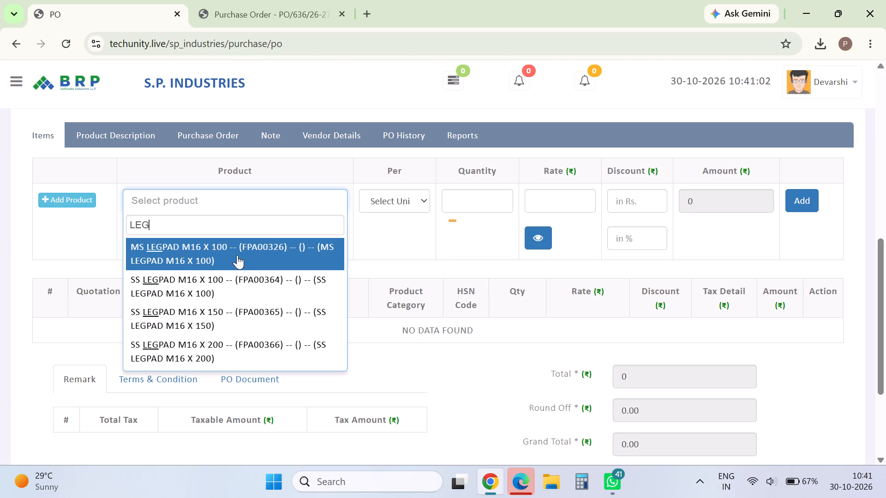
click(231, 281)
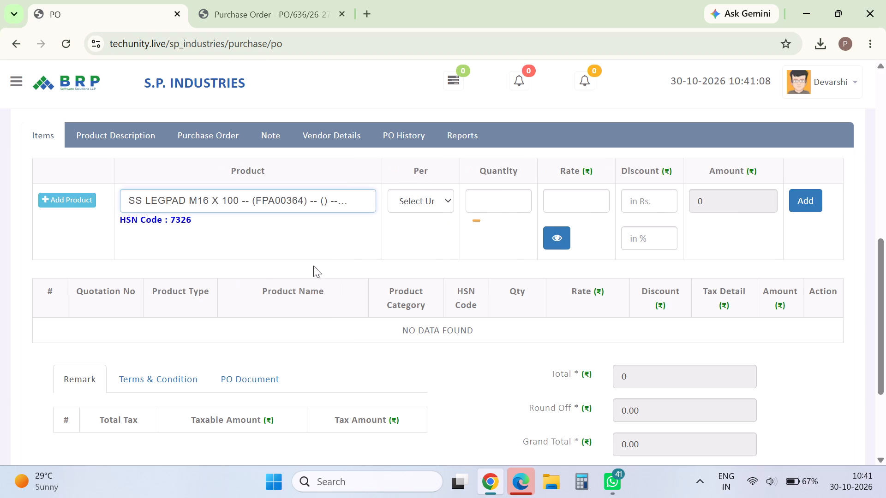
Set the leg pad's quantity to 8 and rate to ₹325, and add the line to the order's items.
click(483, 202)
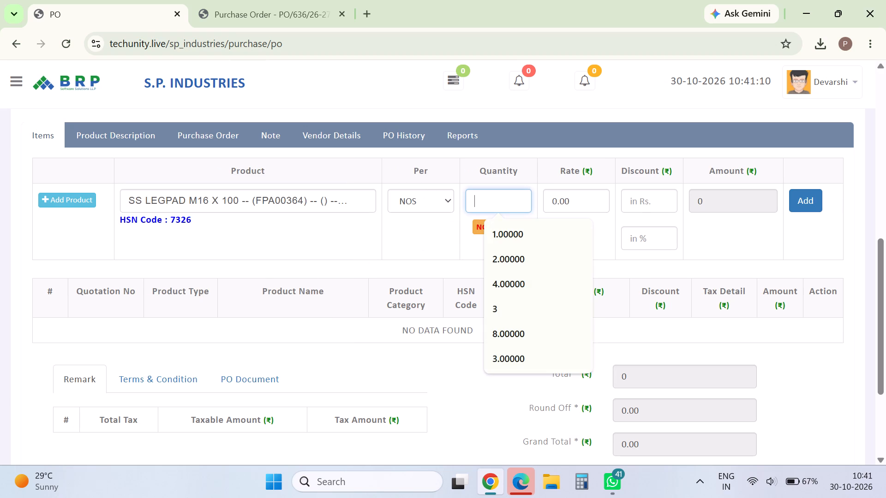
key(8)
key(Tab)
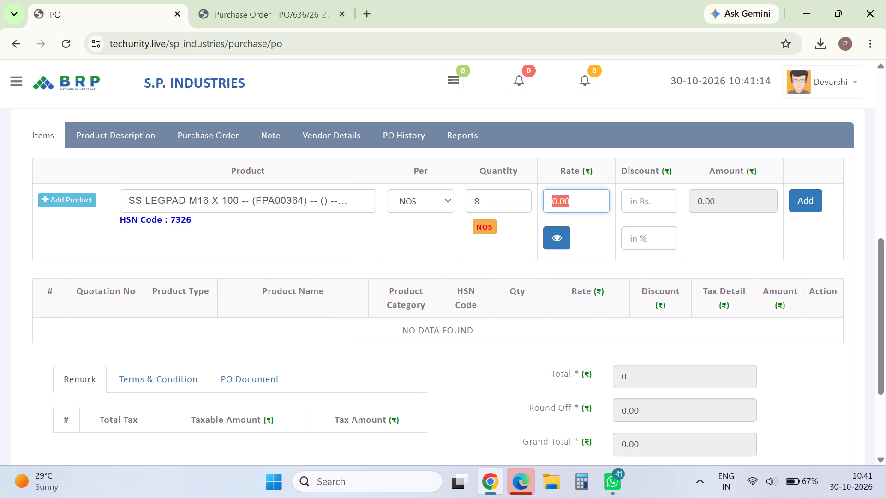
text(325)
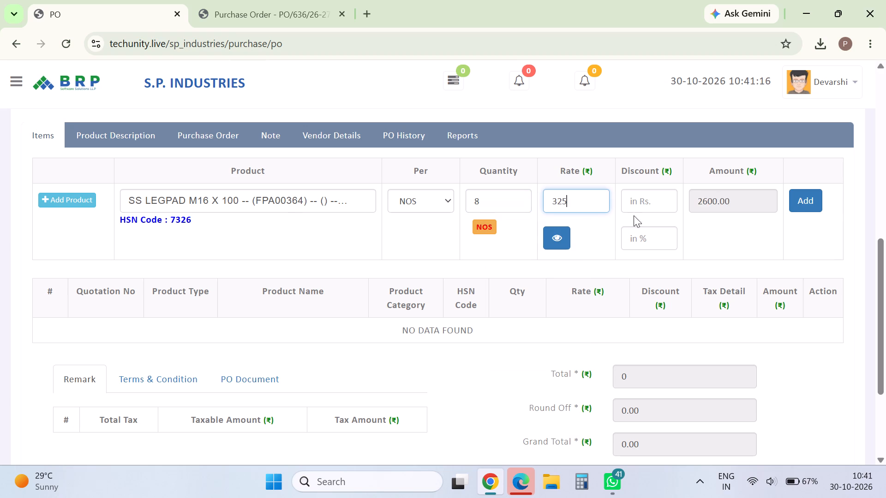
click(804, 185)
click(802, 201)
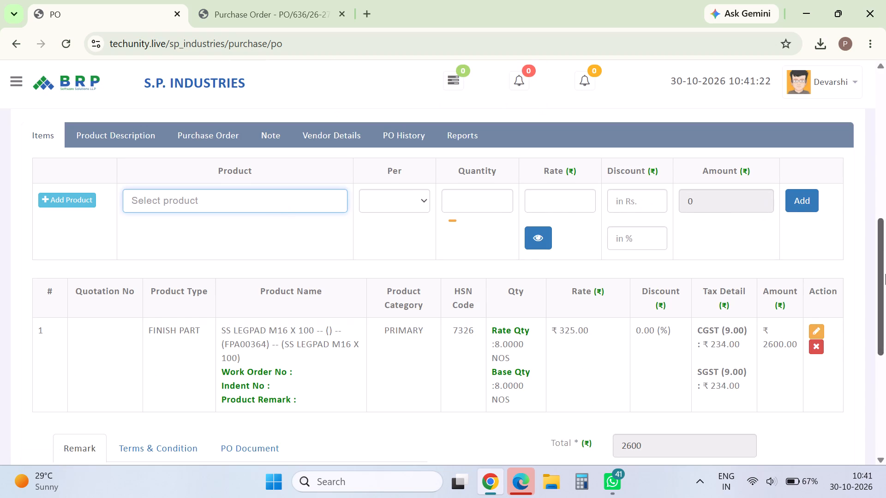
Save the completed purchase order.
drag(885, 282, 866, 480)
click(238, 374)
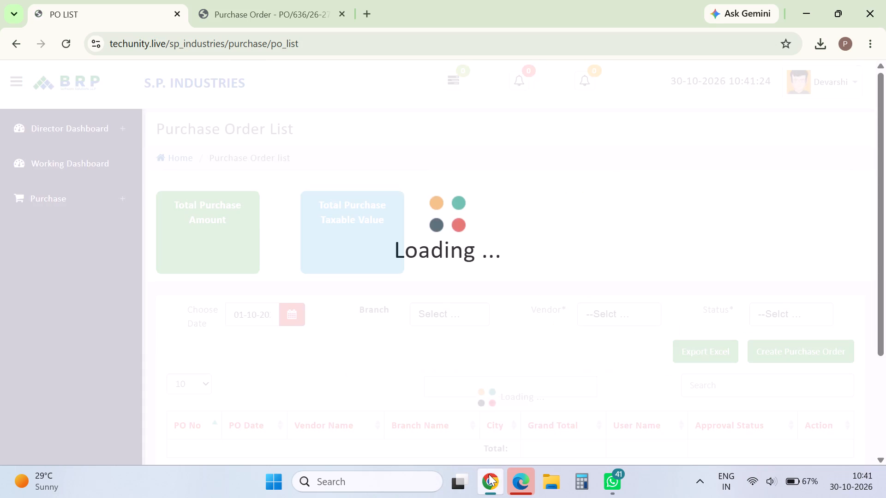
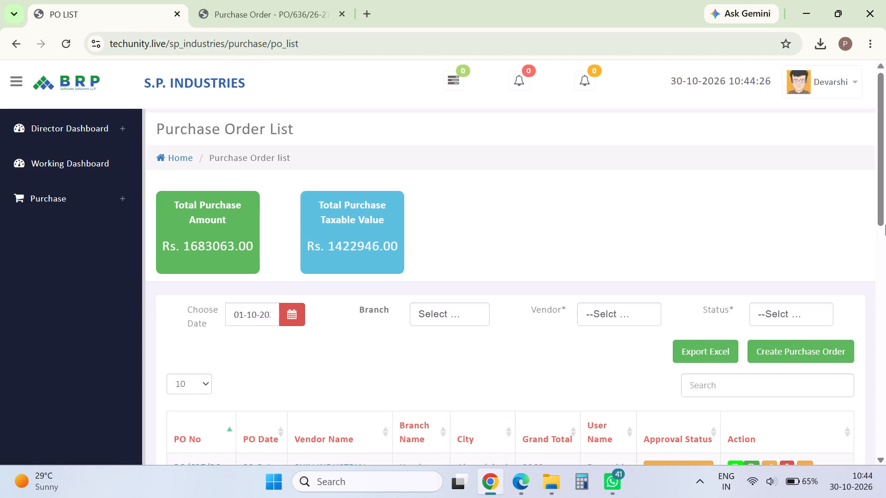
Look through the saved purchase orders in the list, including their vendors and approval status.
drag(885, 199, 883, 249)
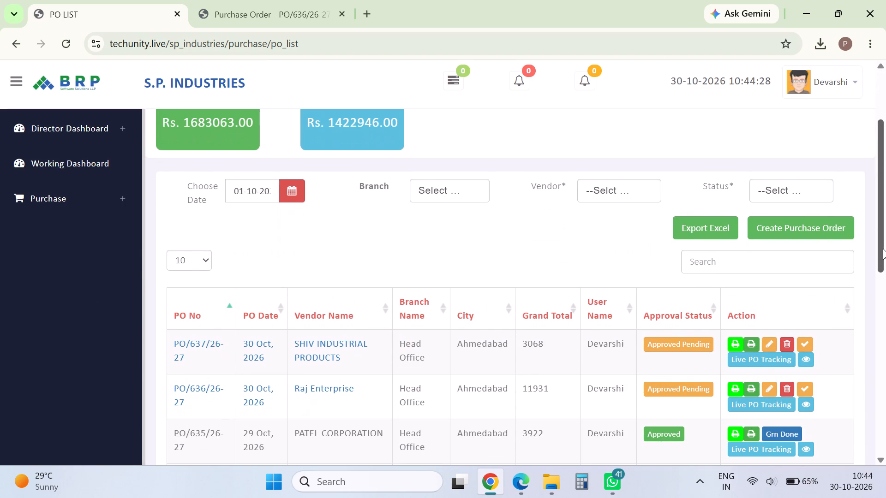
drag(883, 249, 885, 233)
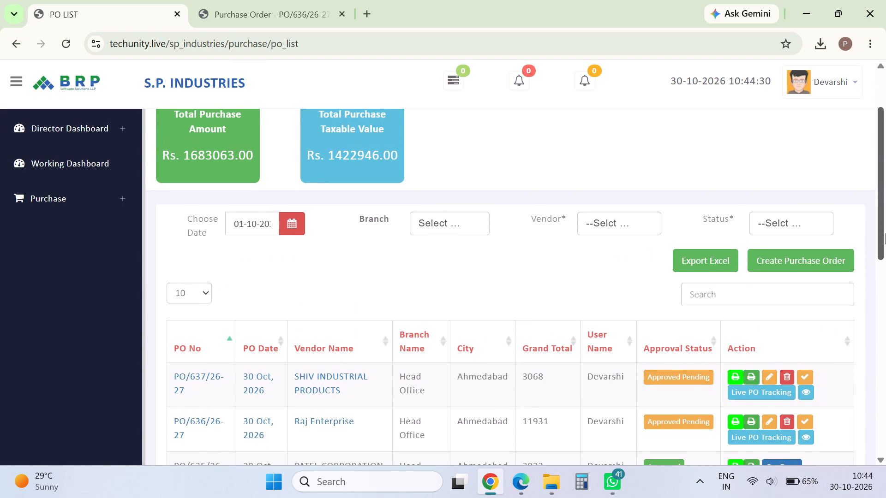
drag(885, 233, 885, 404)
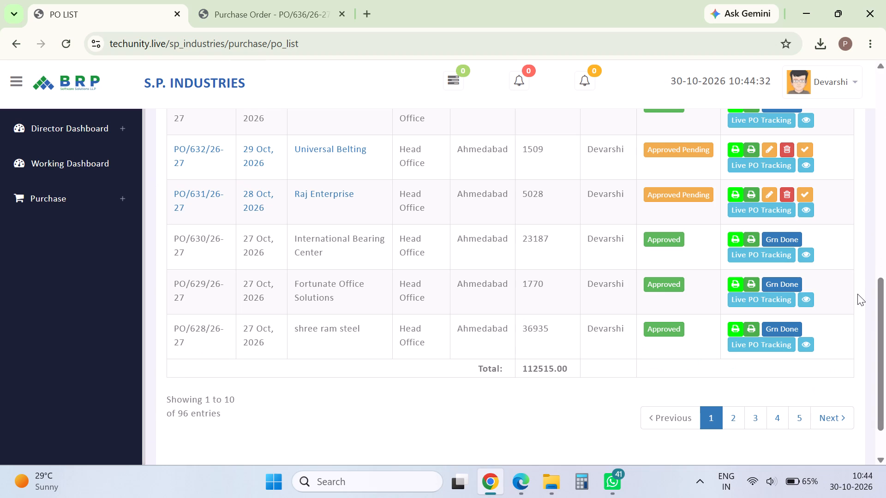
drag(885, 320, 885, 310)
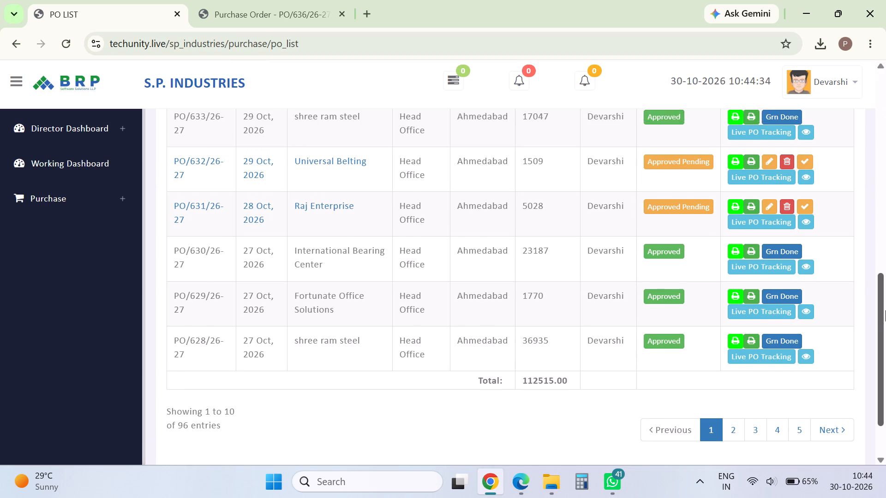
drag(885, 310, 885, 180)
key(alt+Tab)
key(alt+Tab)
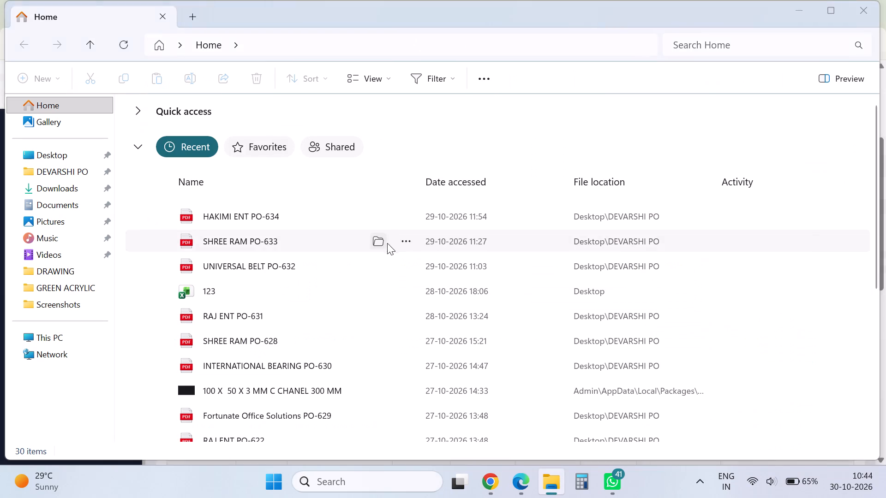
Switch to the Microsoft Edge session and open the Item List from the Masters List.
click(527, 497)
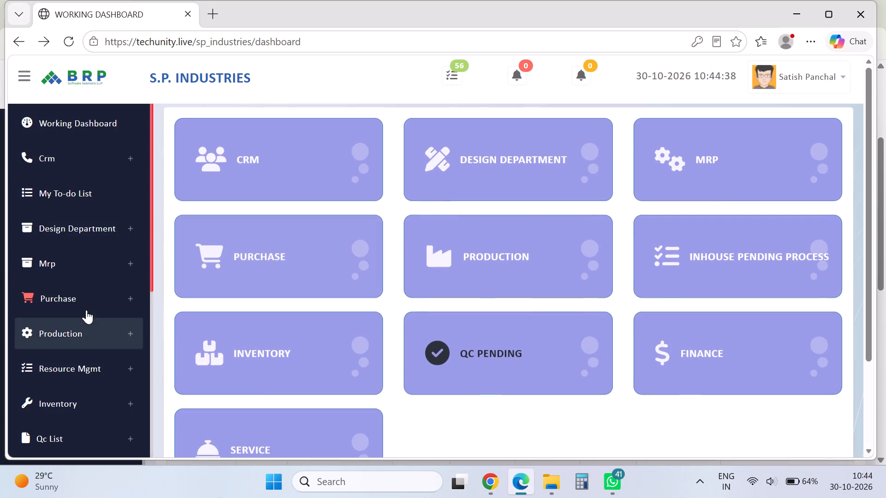
scroll(91, 328, down, 1)
scroll(91, 328, up, 2)
scroll(117, 377, down, 5)
click(83, 331)
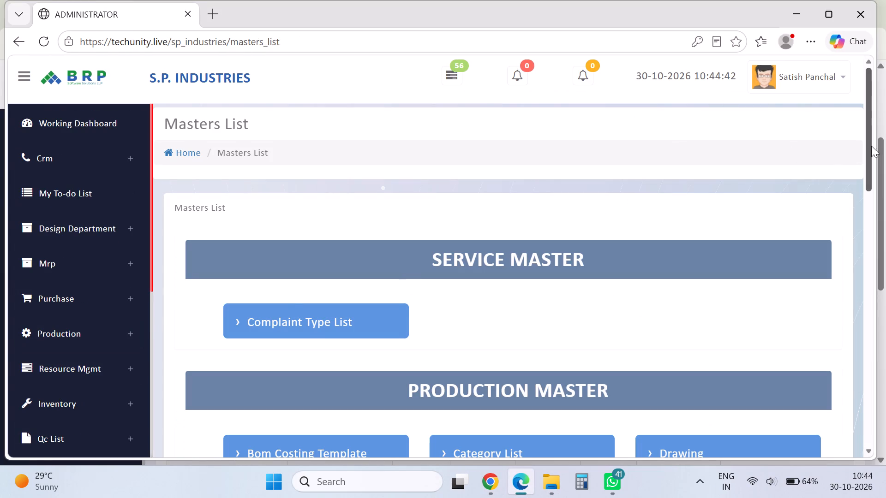
drag(871, 146, 874, 226)
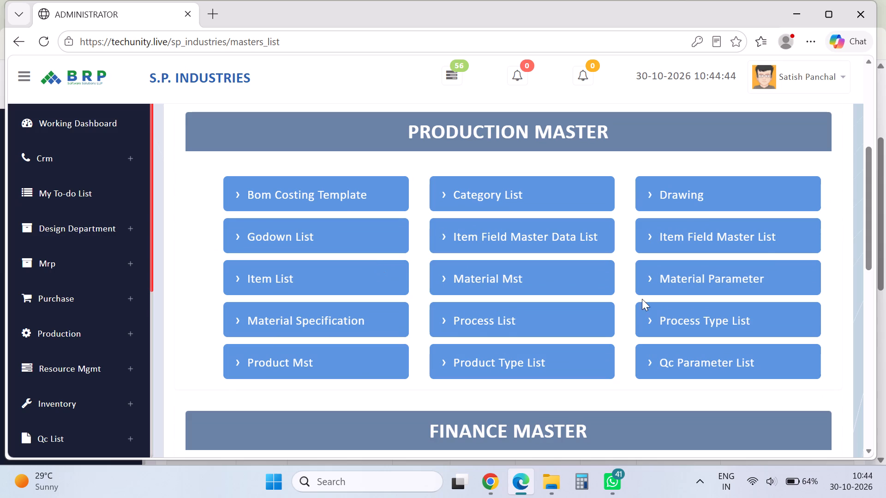
double_click(721, 8)
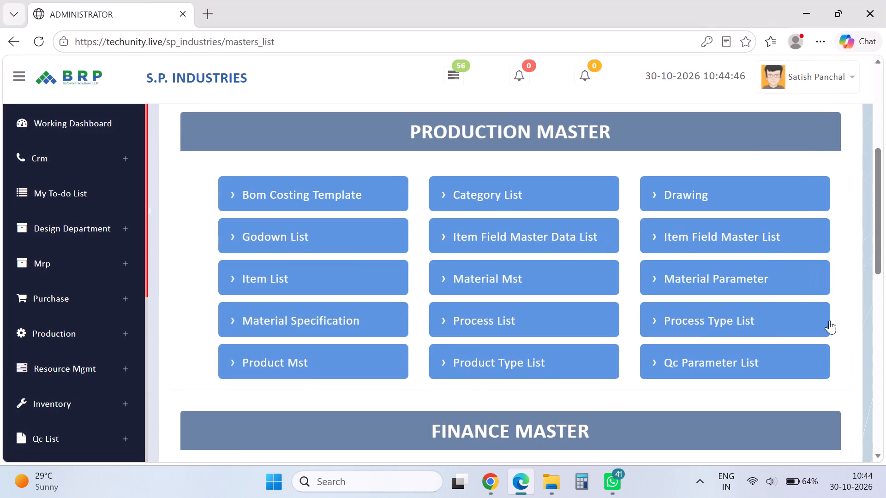
drag(879, 225, 885, 259)
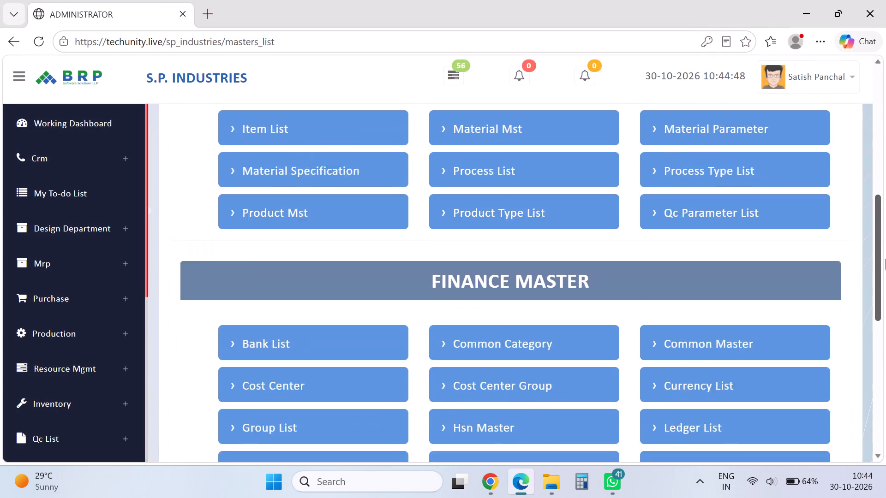
drag(885, 259, 885, 253)
click(369, 184)
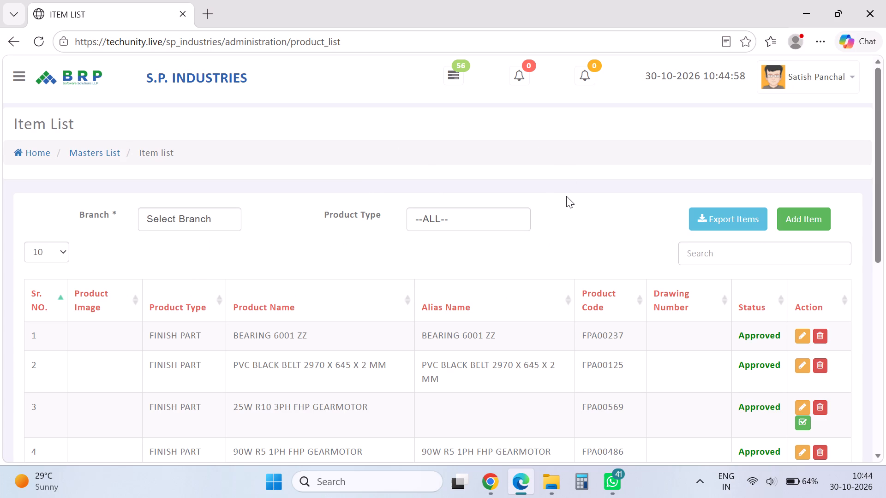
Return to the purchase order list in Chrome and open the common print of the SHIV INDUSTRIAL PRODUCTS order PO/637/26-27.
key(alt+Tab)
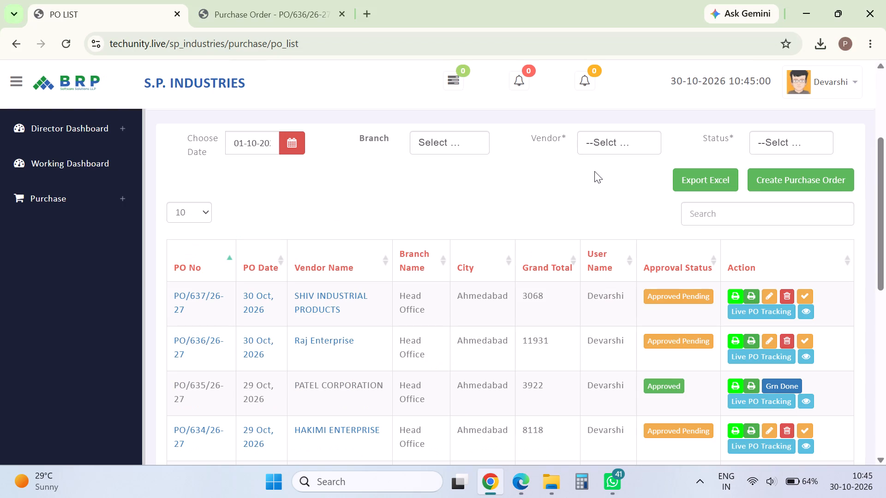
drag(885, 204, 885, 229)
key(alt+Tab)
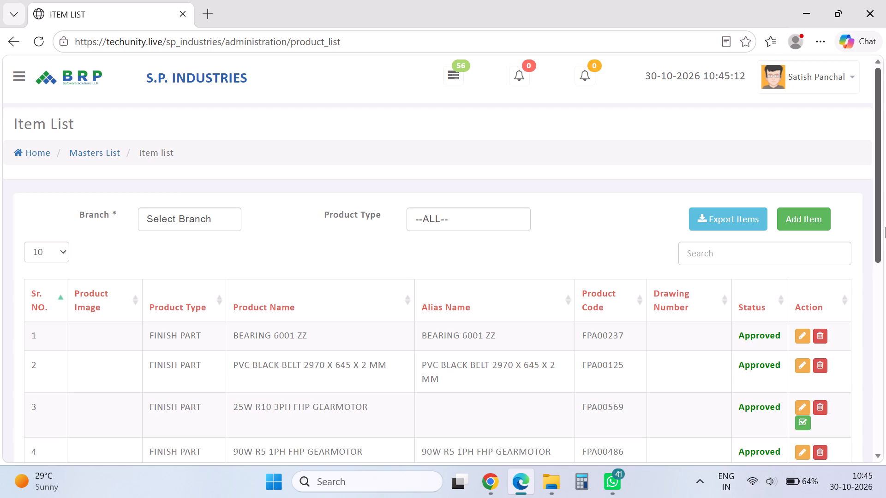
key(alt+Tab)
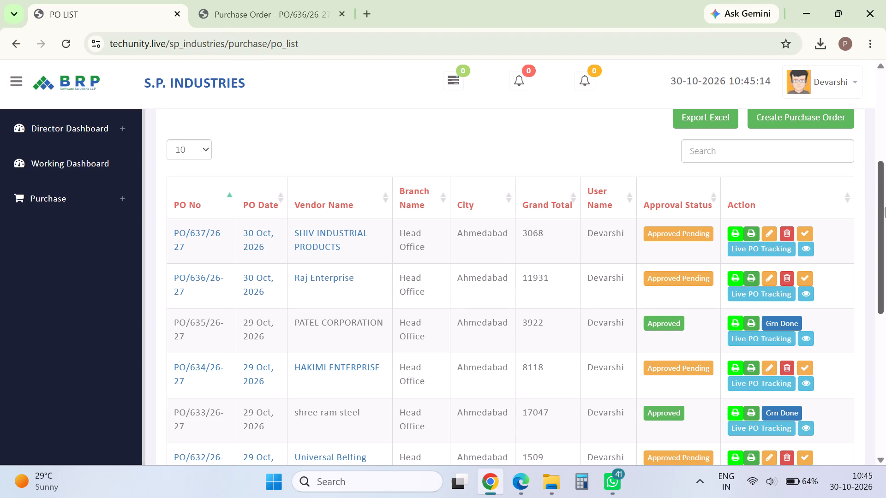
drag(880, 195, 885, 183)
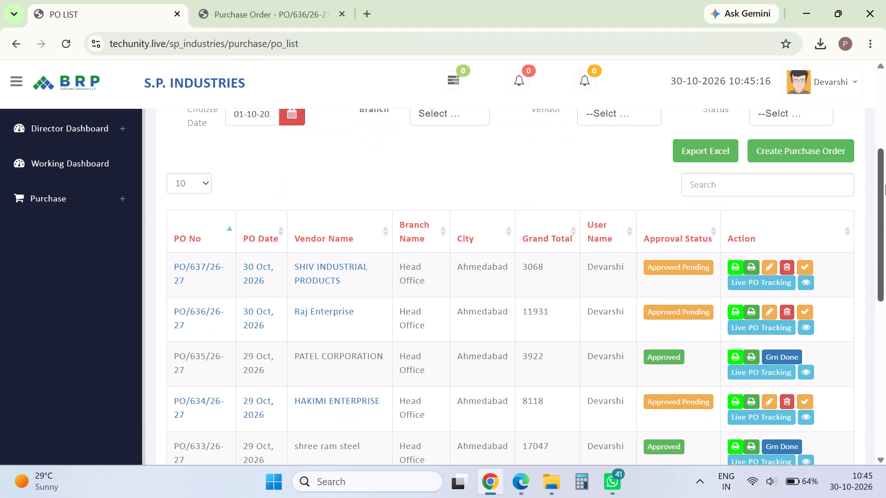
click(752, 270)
Review the Raj Enterprise PDF for PO/636/26-27 and close it.
click(440, 13)
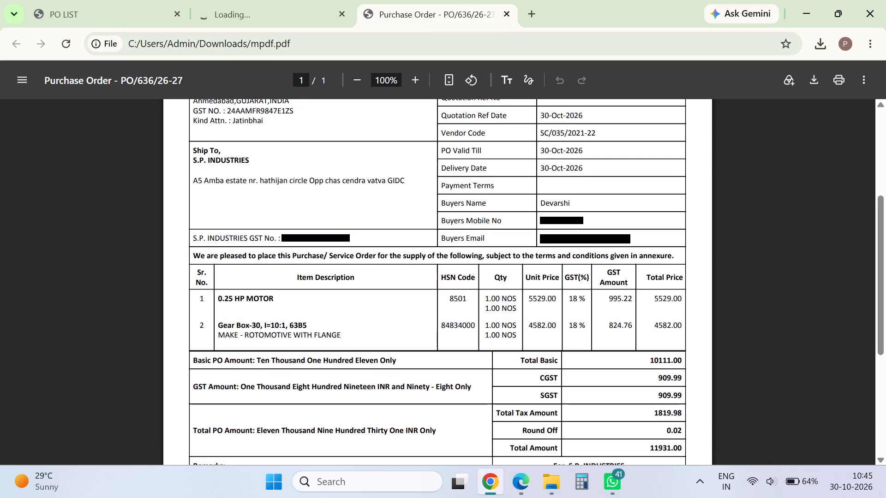
drag(885, 213, 872, 127)
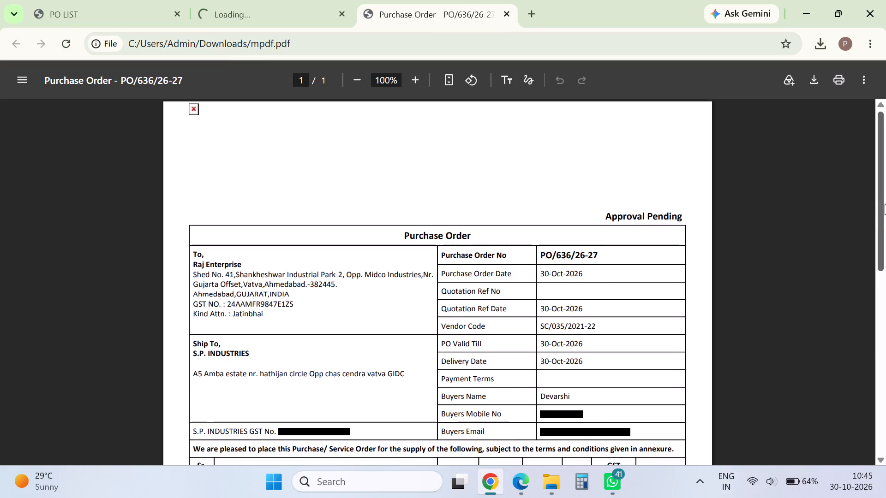
drag(885, 198, 850, 110)
click(501, 19)
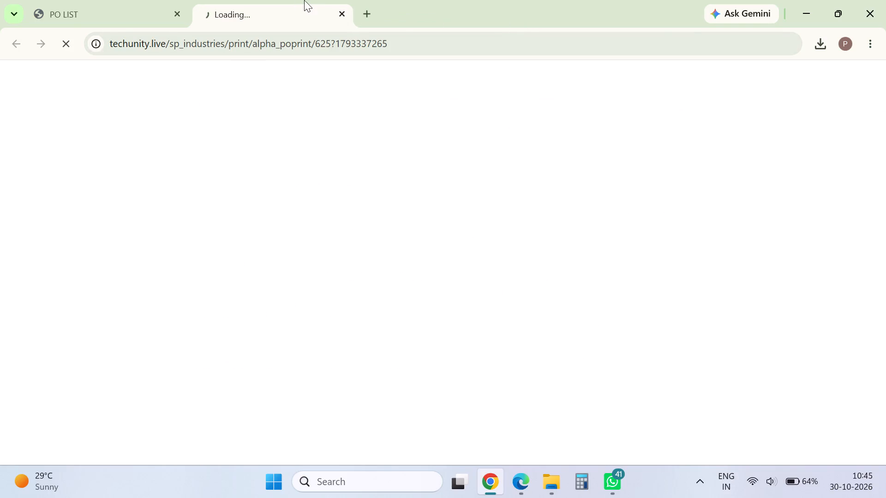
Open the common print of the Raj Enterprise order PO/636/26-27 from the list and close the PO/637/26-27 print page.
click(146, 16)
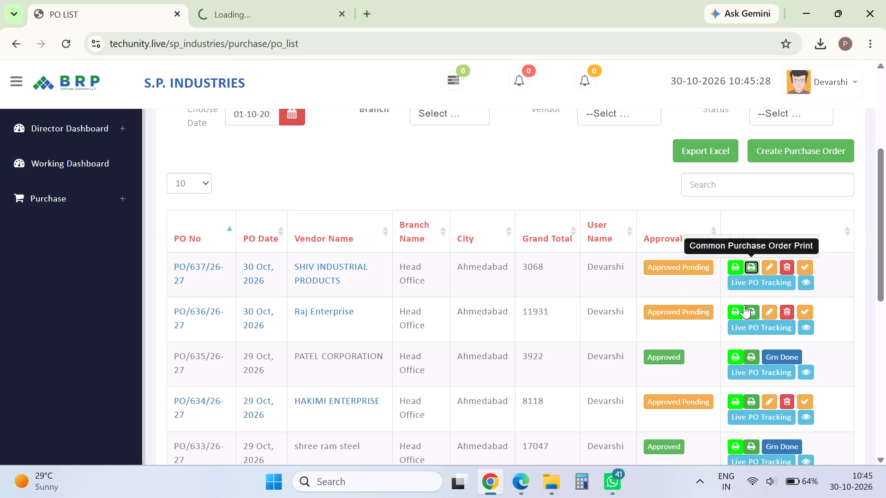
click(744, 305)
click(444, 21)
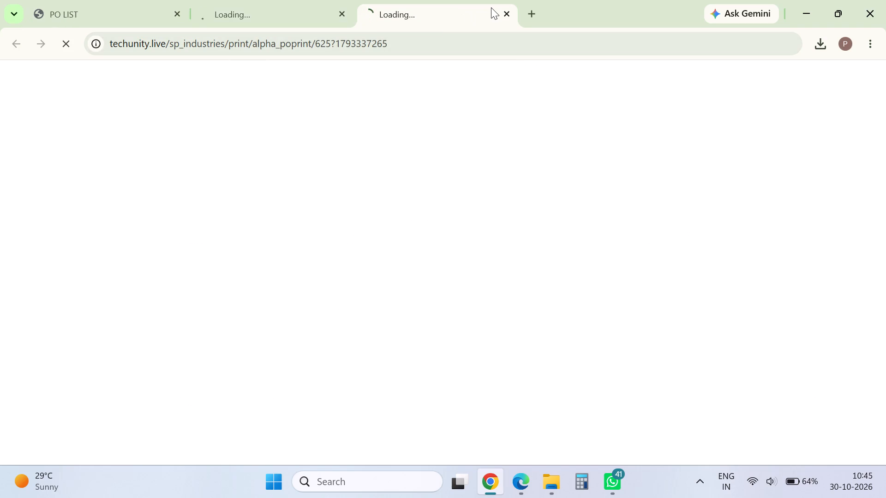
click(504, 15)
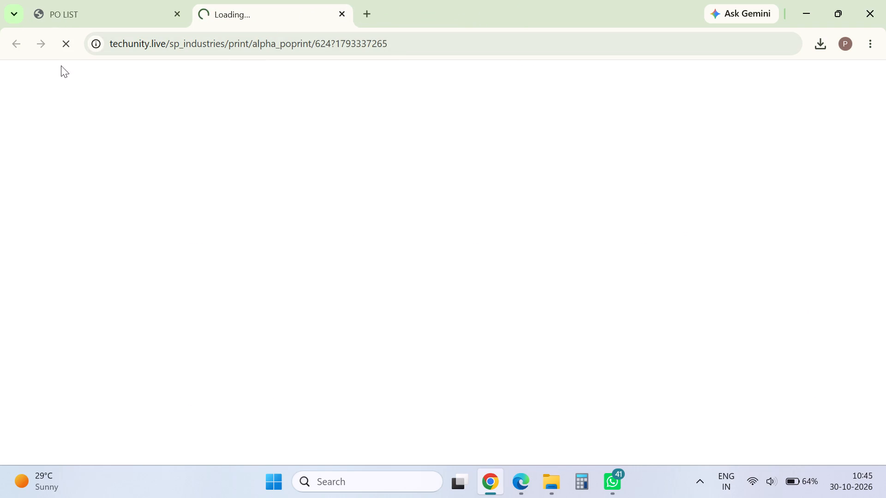
Reload the purchase order list and close the PO/636/26-27 print page.
double_click(68, 53)
click(59, 21)
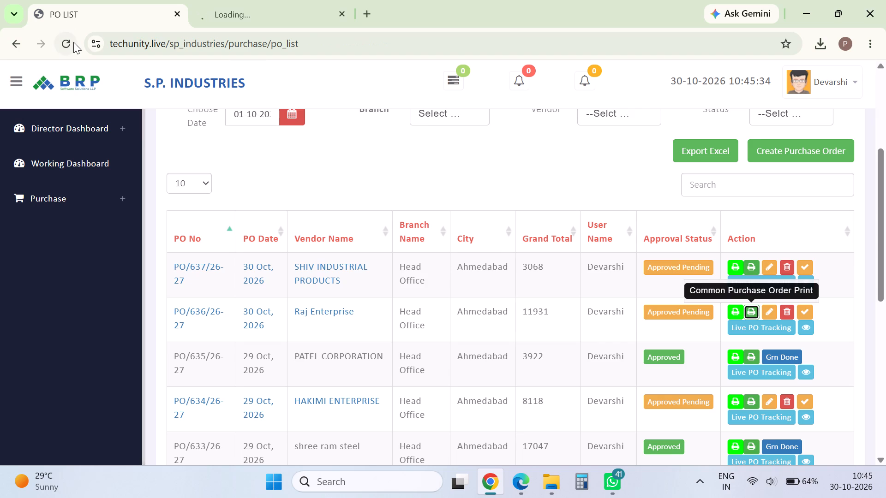
click(75, 42)
click(246, 1)
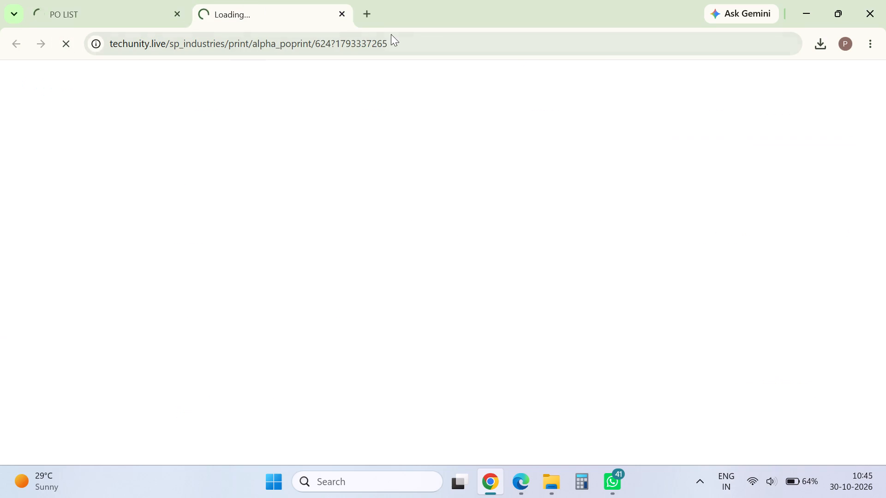
click(342, 20)
click(341, 15)
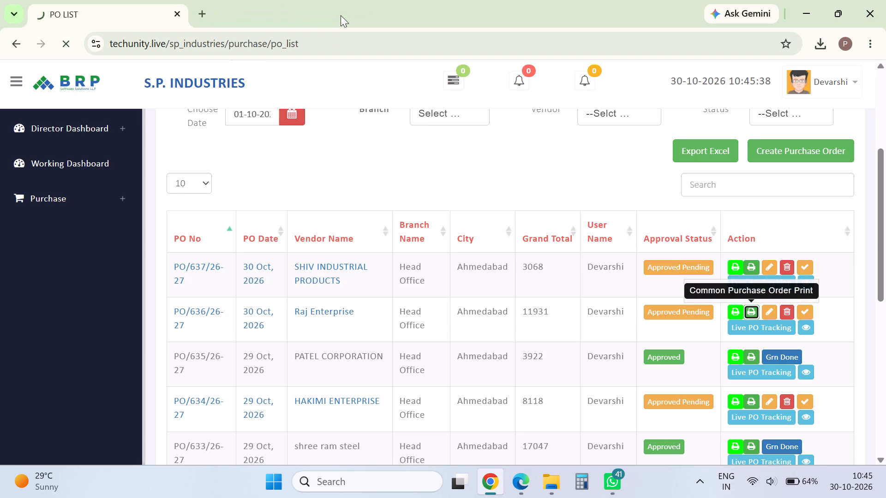
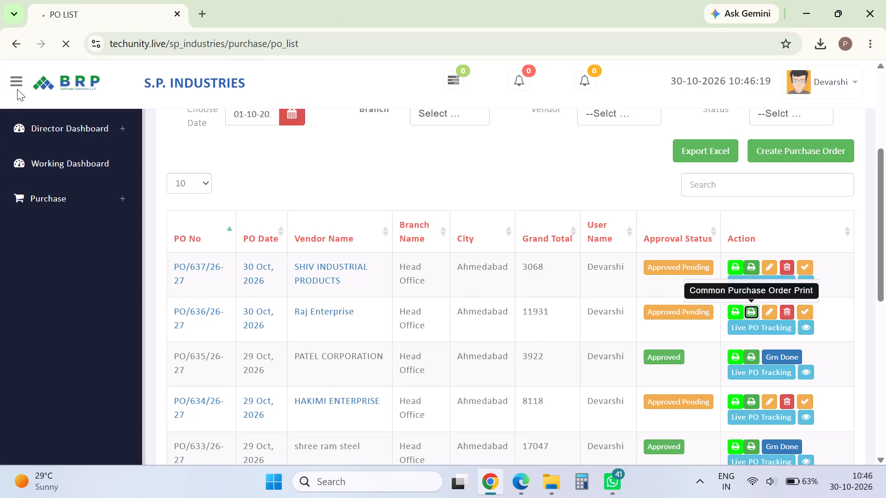
Open the common print of the SHIV INDUSTRIAL PRODUCTS order PO/637/26-27 again and return to the purchase order list.
click(195, 12)
click(340, 10)
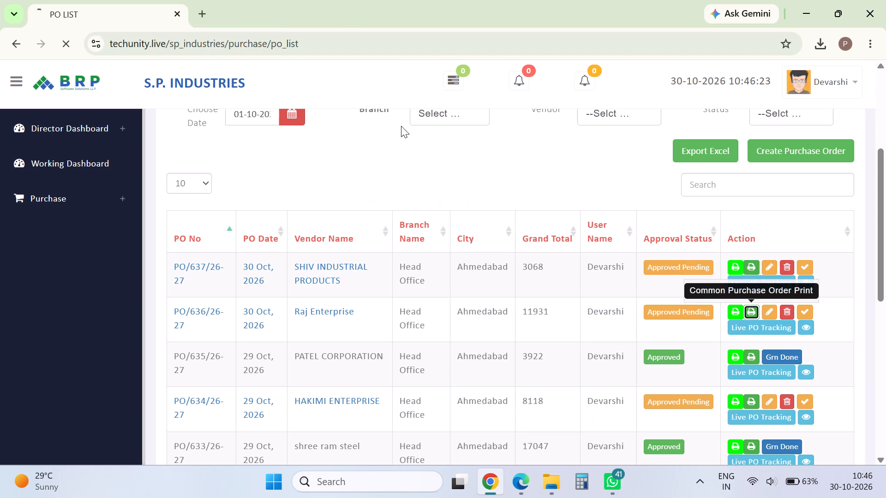
click(749, 265)
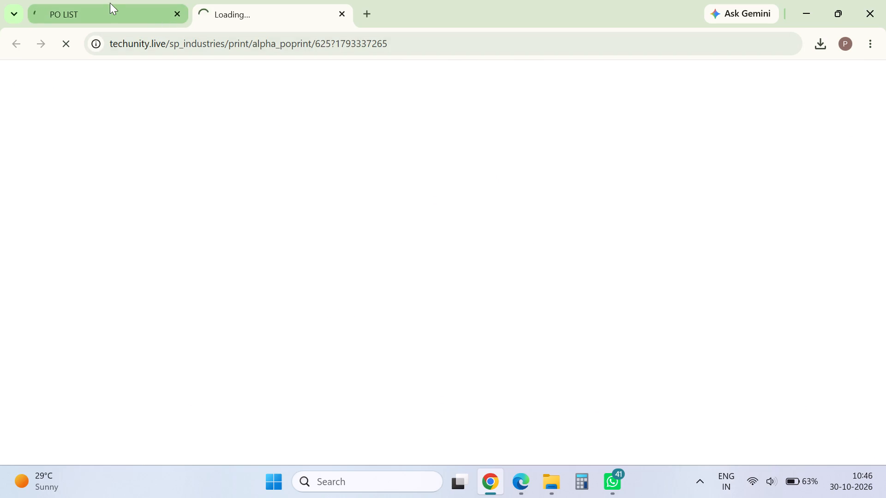
click(110, 3)
click(237, 3)
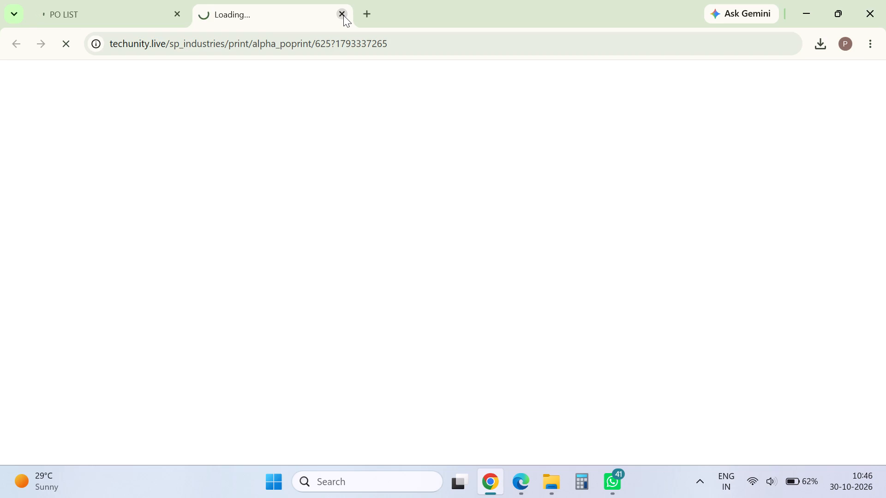
click(120, 8)
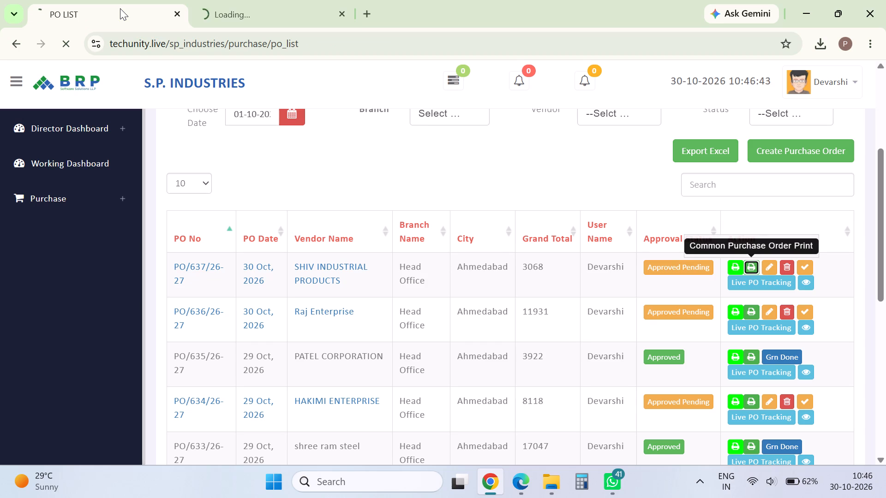
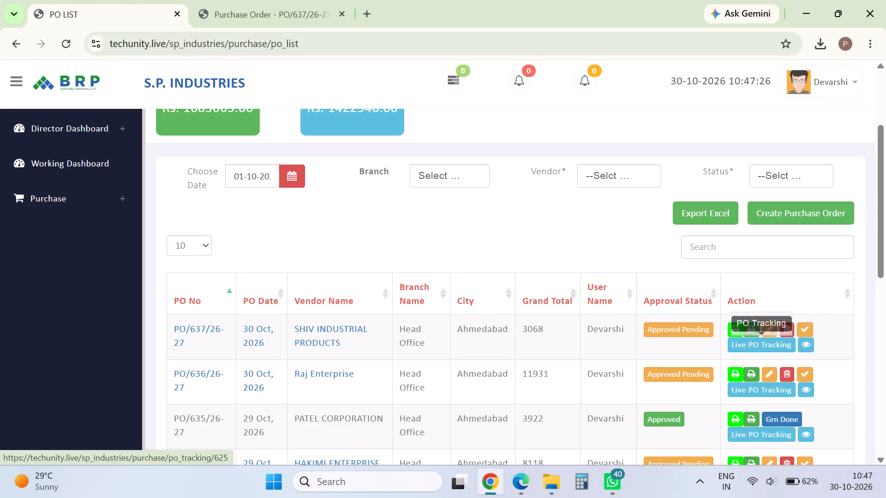
Examine the order details and item table in the open prints of SHIV INDUSTRIAL PRODUCTS order PO/637/26-27.
click(748, 338)
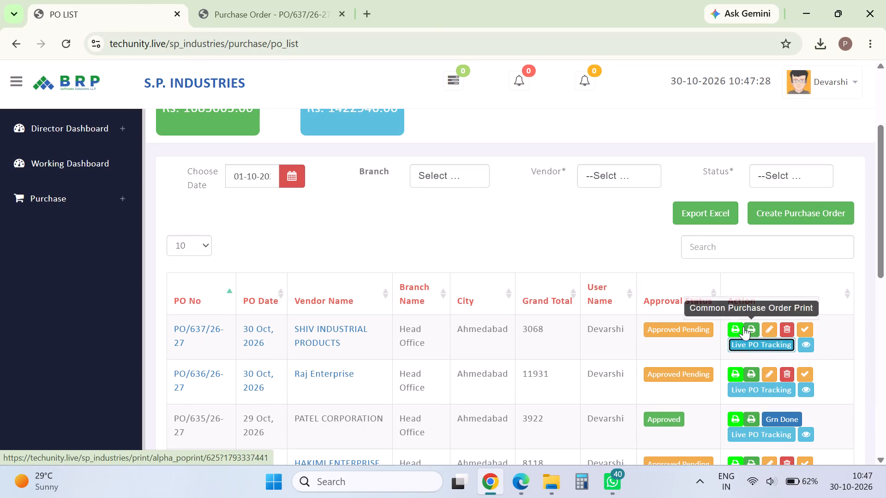
click(743, 326)
click(418, 4)
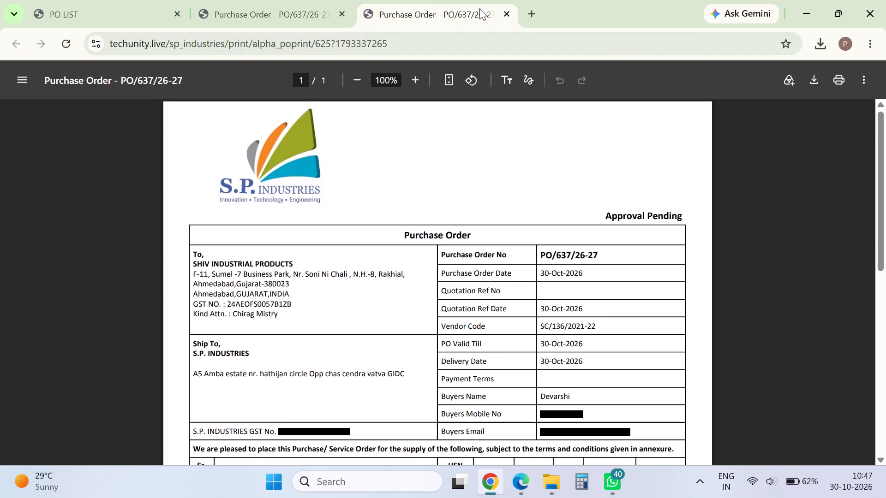
scroll(505, 350, down, 1)
scroll(505, 350, up, 4)
scroll(503, 354, down, 2)
scroll(505, 373, up, 1)
scroll(505, 373, down, 2)
scroll(505, 376, up, 1)
scroll(505, 377, down, 1)
click(304, 0)
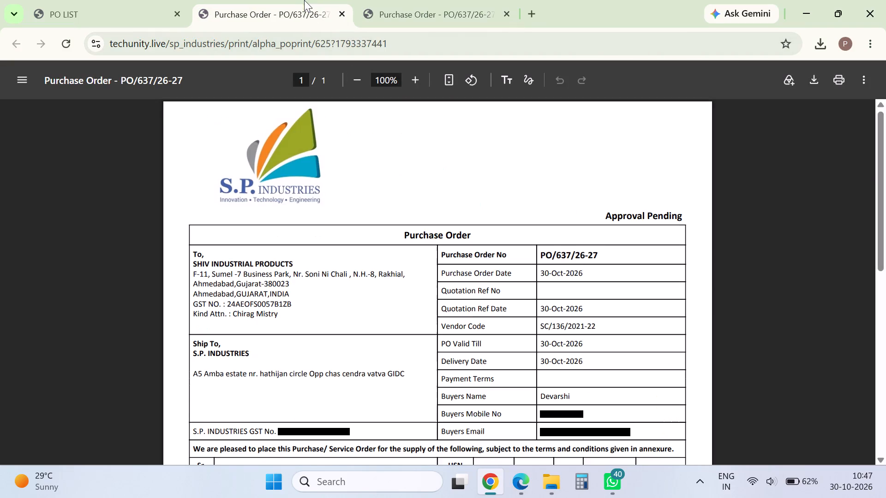
scroll(346, 316, down, 1)
scroll(358, 337, up, 1)
scroll(360, 343, down, 5)
scroll(361, 344, up, 1)
scroll(361, 344, down, 1)
scroll(361, 344, up, 1)
scroll(361, 344, down, 1)
scroll(361, 344, up, 1)
scroll(361, 344, down, 1)
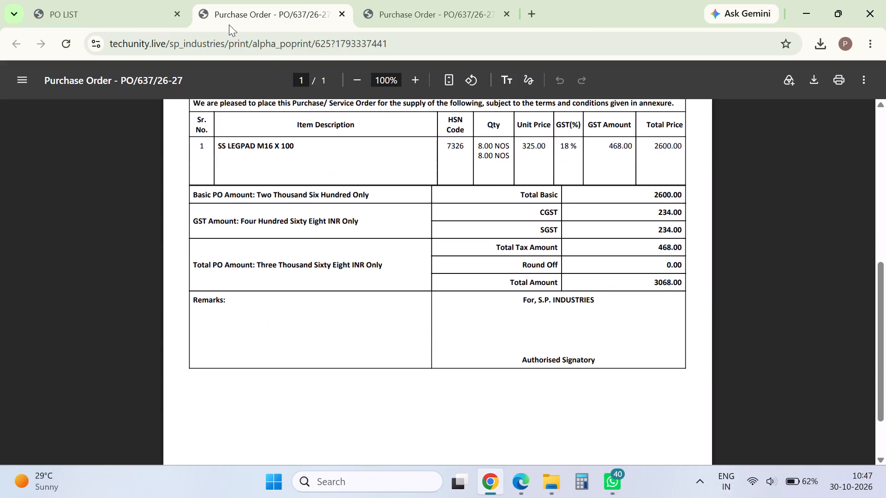
Open the common print of Raj Enterprise order PO/636/26-27, closing a duplicate PO/637/26-27 print, and check its item lines.
click(150, 17)
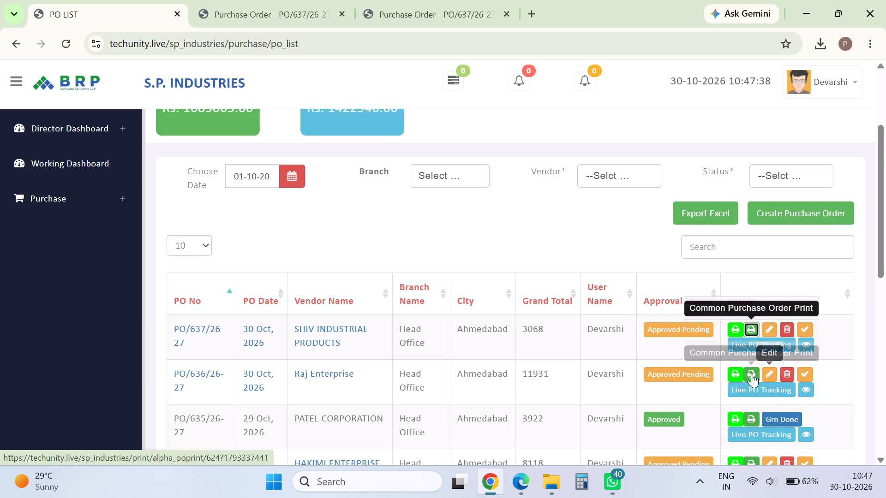
click(752, 373)
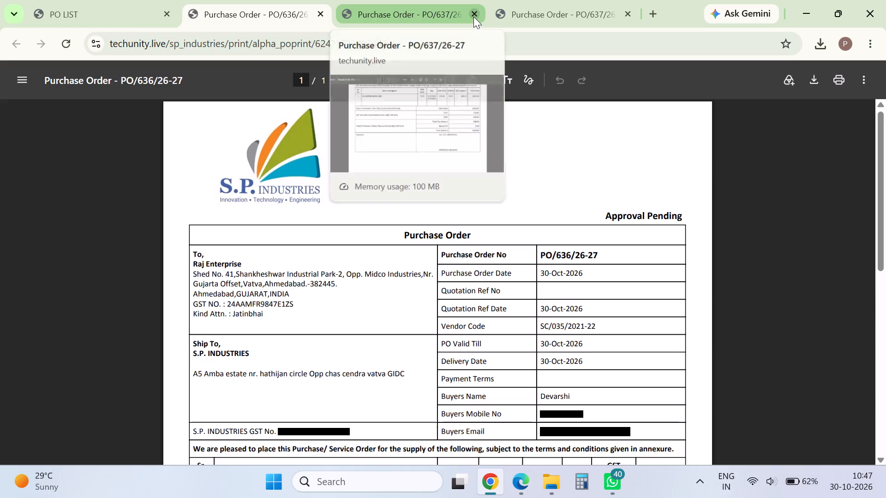
click(626, 18)
scroll(494, 334, down, 2)
scroll(492, 337, up, 1)
scroll(492, 337, down, 2)
scroll(491, 341, up, 1)
scroll(491, 341, down, 1)
scroll(491, 341, up, 1)
scroll(491, 341, down, 1)
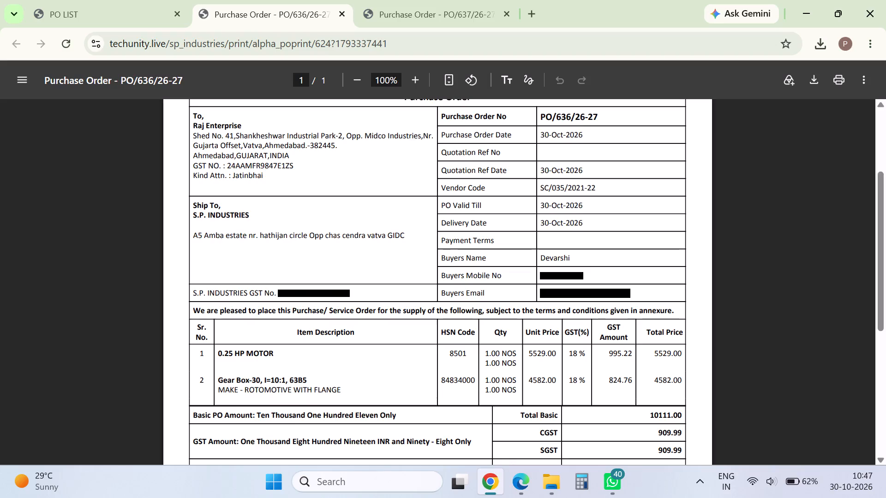
Open Raj Enterprise order PO/636/26-27 for editing from the purchase order list.
click(74, 16)
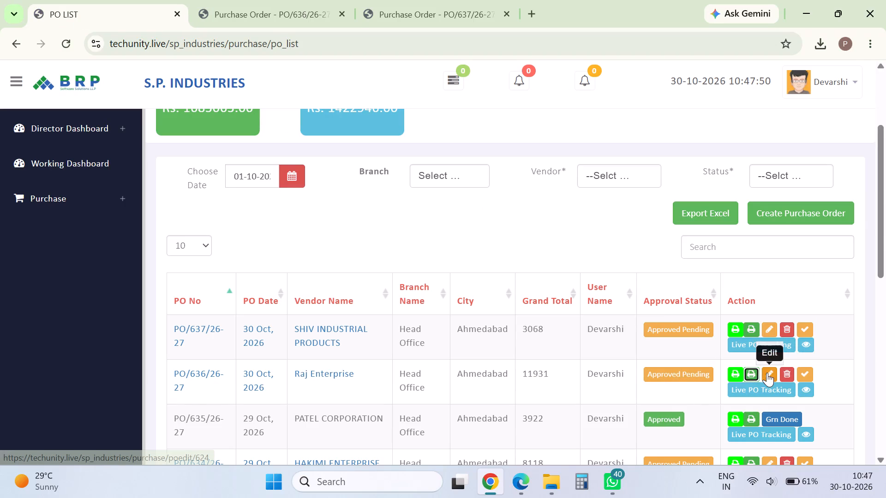
click(767, 373)
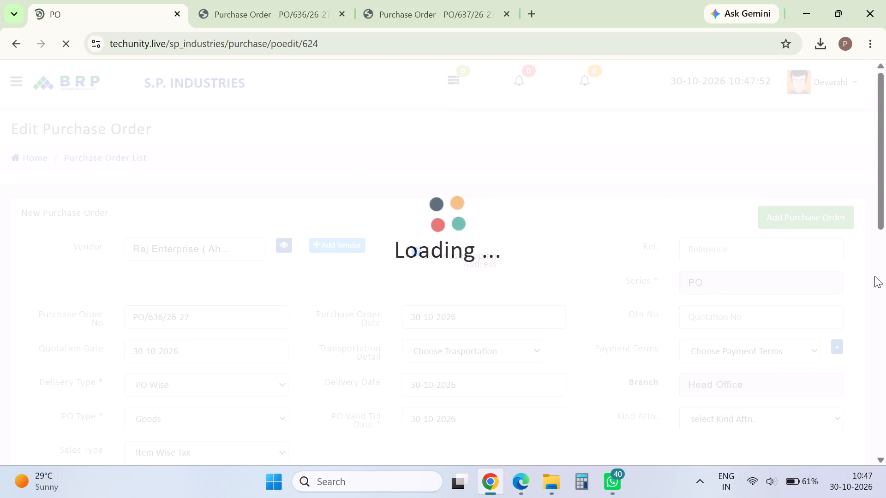
drag(885, 190, 885, 229)
drag(885, 249, 880, 292)
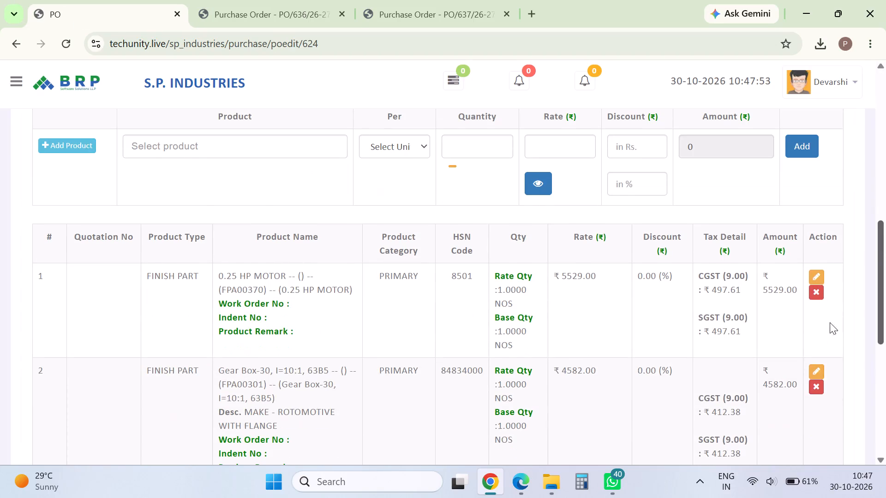
Add the product description "MAKE - ROTOMOTIVE" to the 0.25 HP MOTOR item and update its line.
click(818, 279)
click(812, 275)
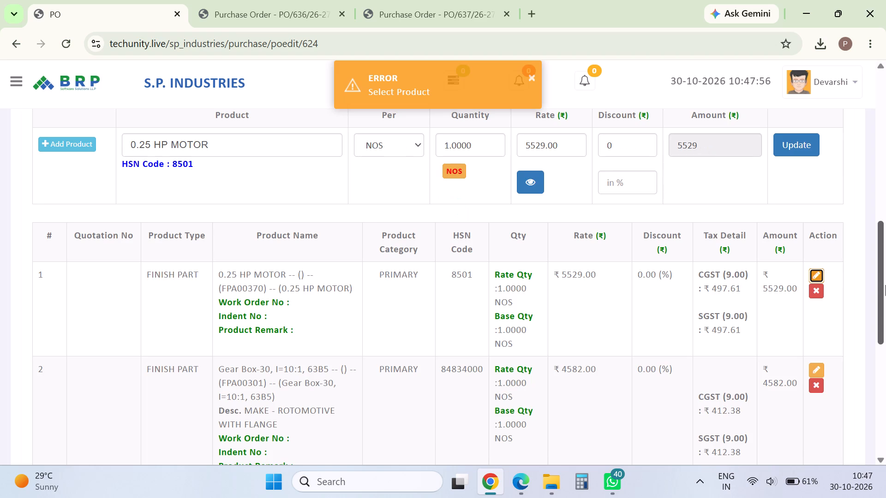
drag(885, 285, 876, 256)
click(151, 182)
click(186, 385)
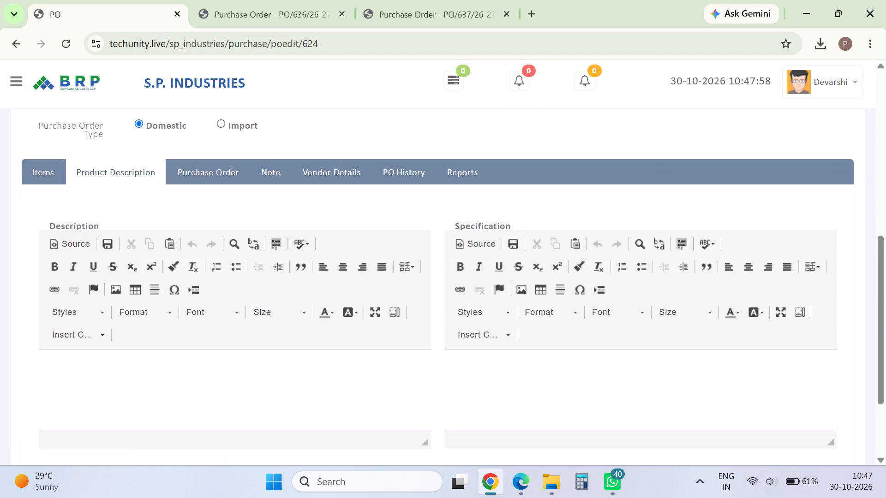
text(NA)
key(BackSpace)
key(BackSpace)
key(BackSpace)
text(MAKE - ROTOMOTIVE)
key(space)
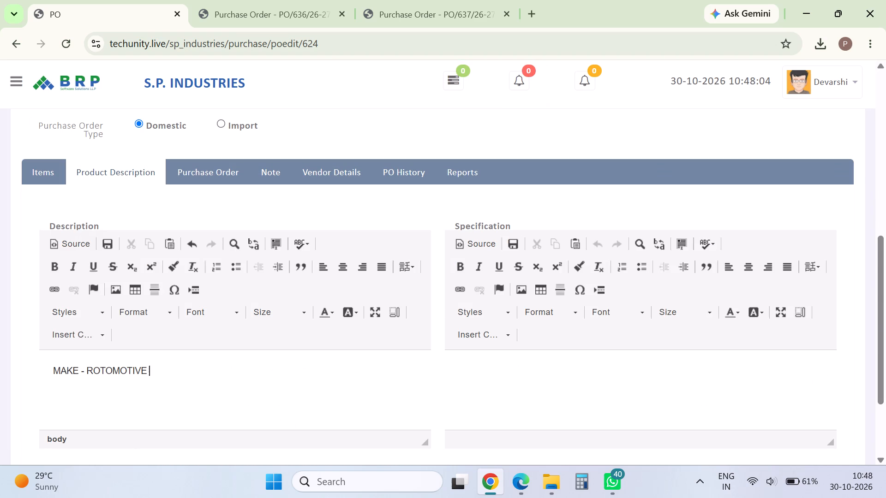
click(45, 185)
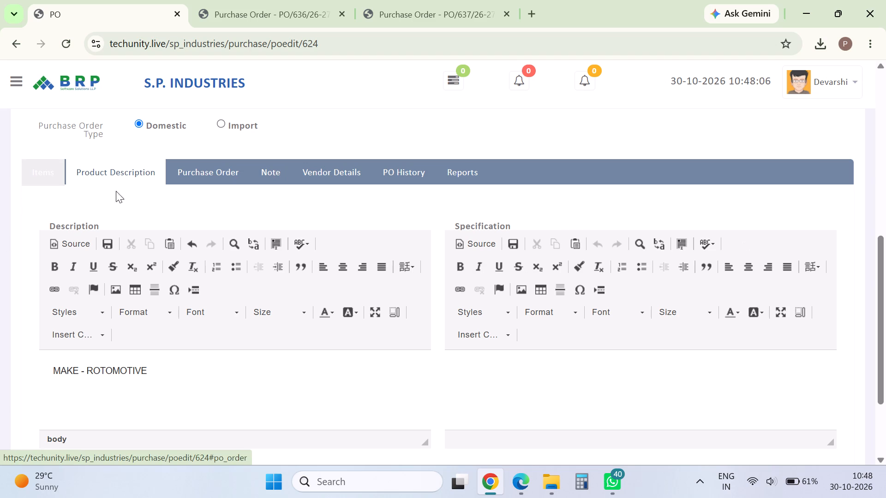
click(54, 180)
click(793, 238)
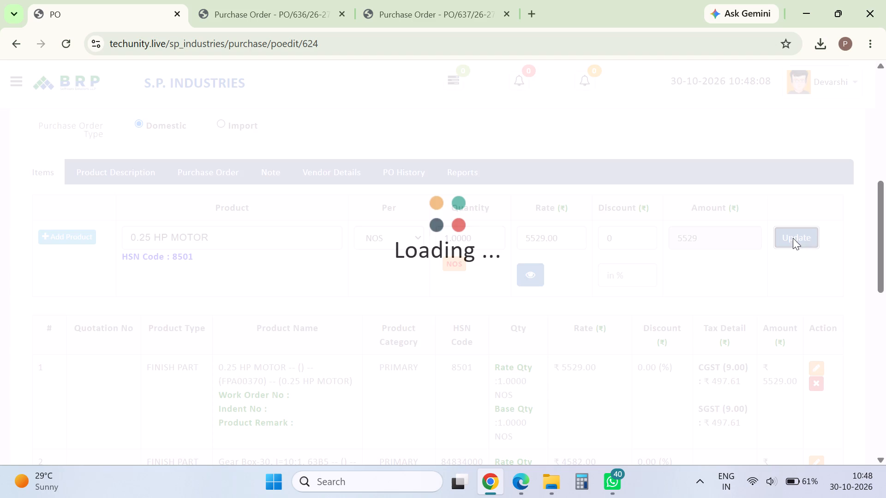
Submit the edited Raj Enterprise purchase order.
drag(885, 268, 870, 415)
click(246, 385)
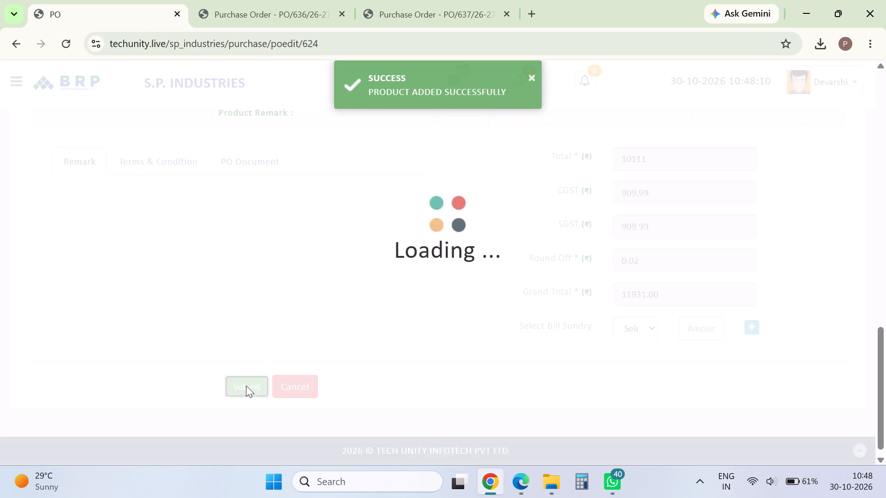
Open a fresh common print of order PO/636/26-27, close its other prints, and check the motor's description.
drag(885, 240, 885, 307)
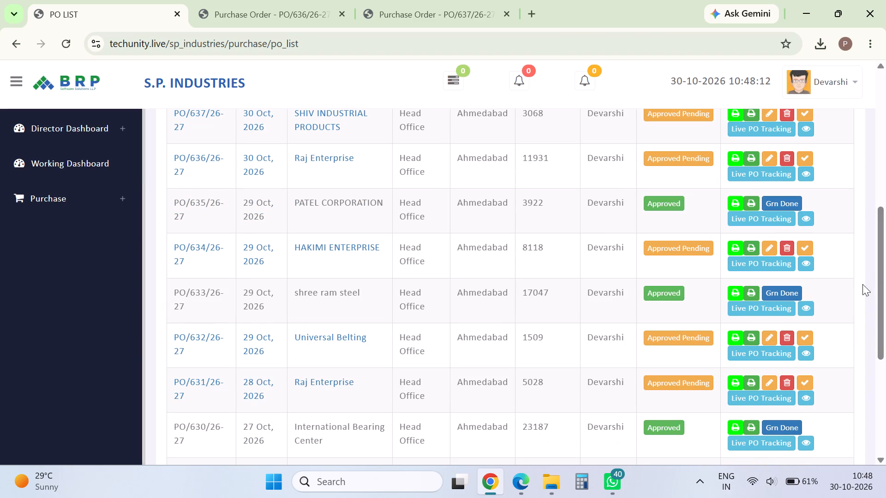
click(743, 159)
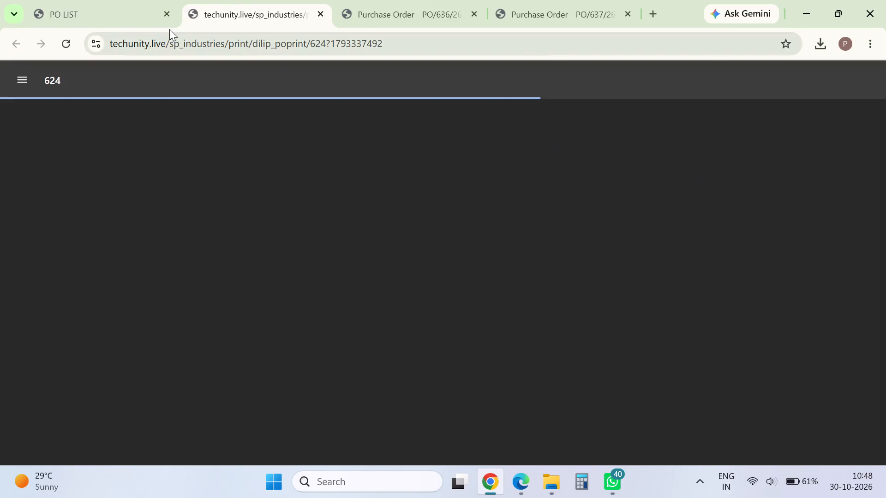
click(79, 0)
click(756, 159)
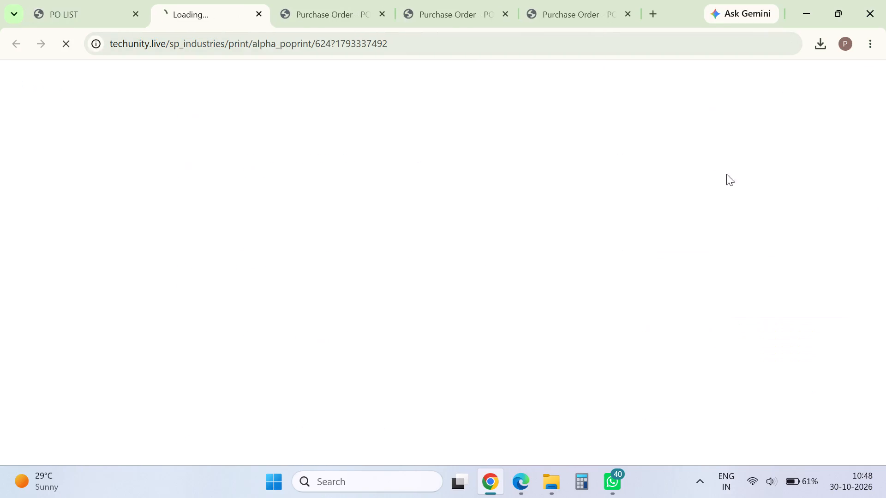
click(385, 7)
click(387, 17)
click(387, 17)
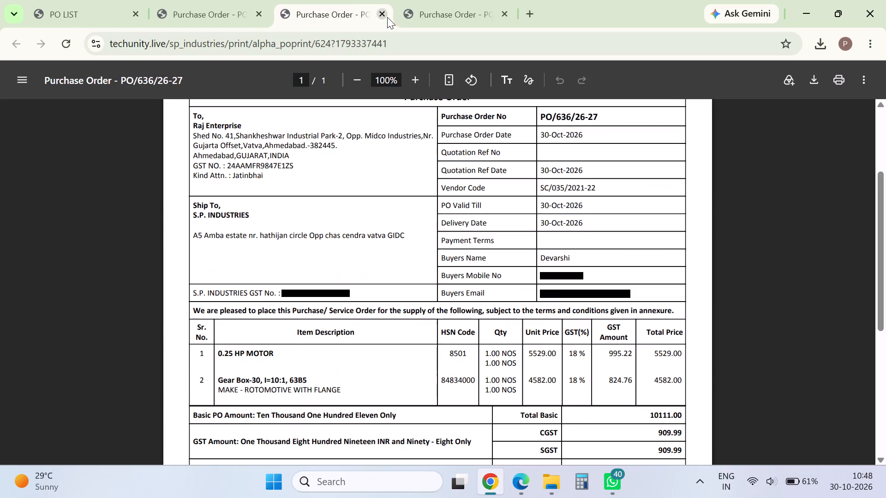
click(379, 12)
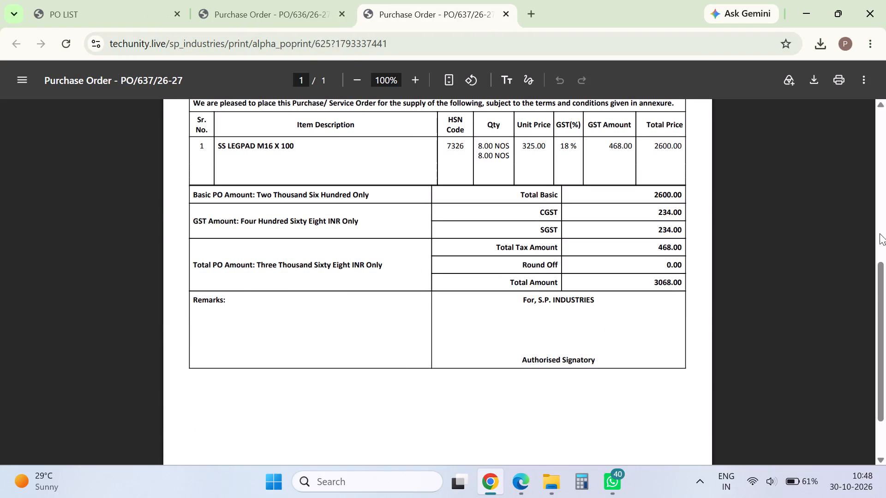
drag(868, 287, 885, 256)
drag(885, 303, 885, 206)
click(261, 8)
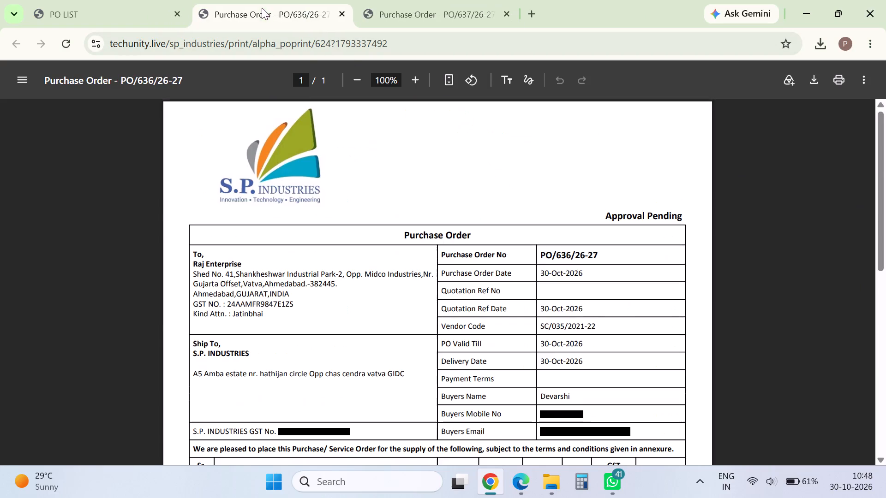
drag(879, 261, 873, 314)
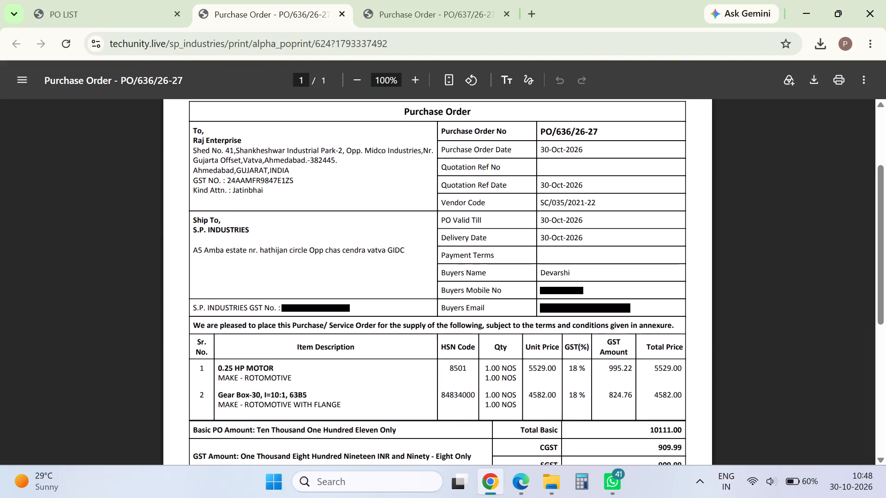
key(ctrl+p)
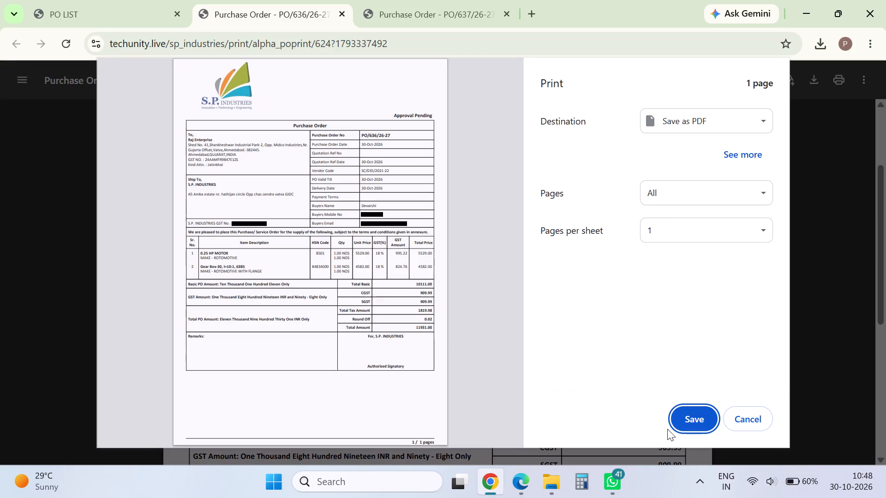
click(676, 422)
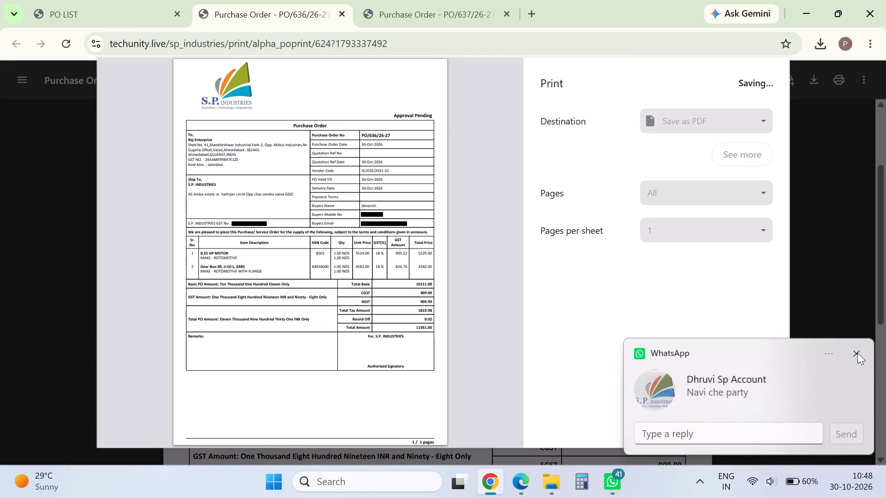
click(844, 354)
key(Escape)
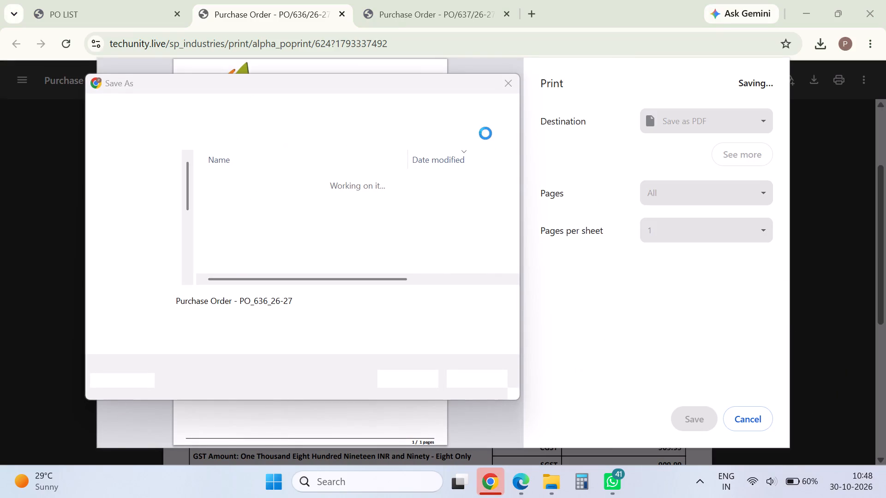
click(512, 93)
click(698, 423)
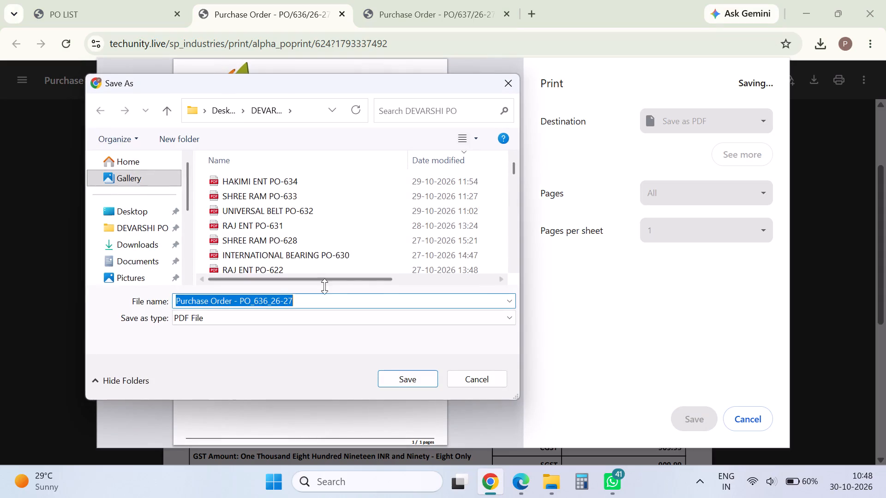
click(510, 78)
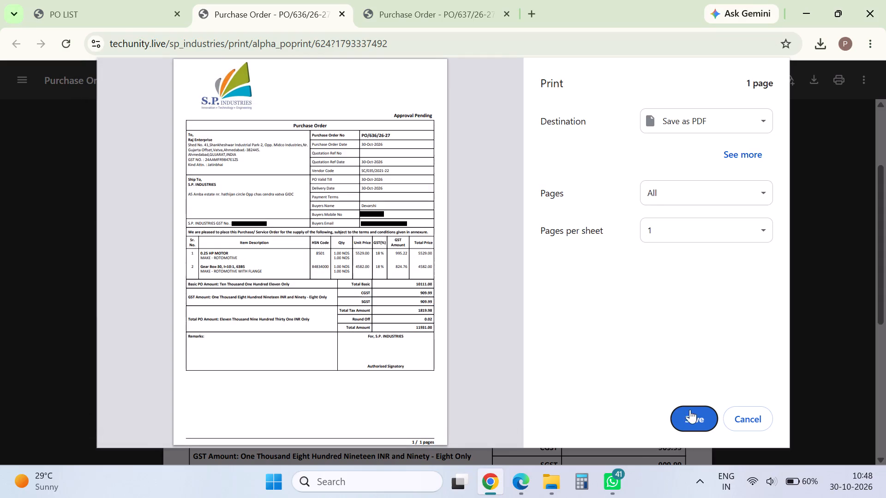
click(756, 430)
Save the Raj Enterprise order print as a PDF named RAJ ENT PO-636 in the DEVARSHI PO folder.
key(ctrl+p)
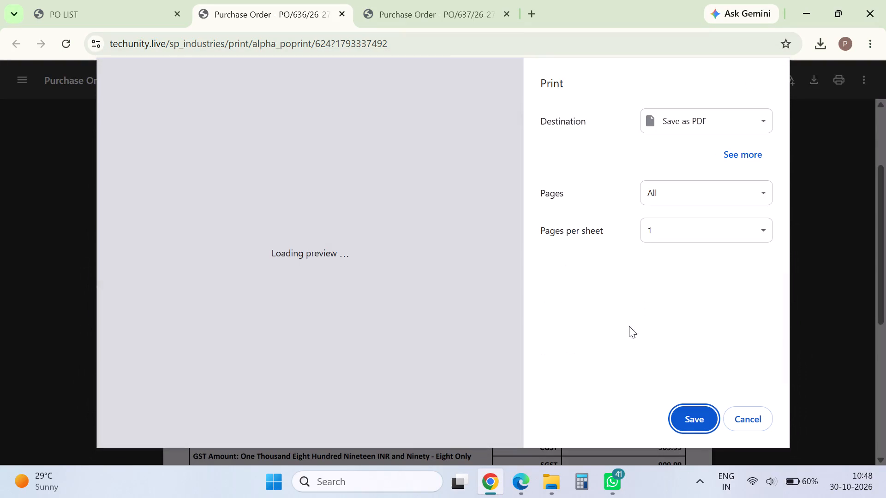
click(709, 442)
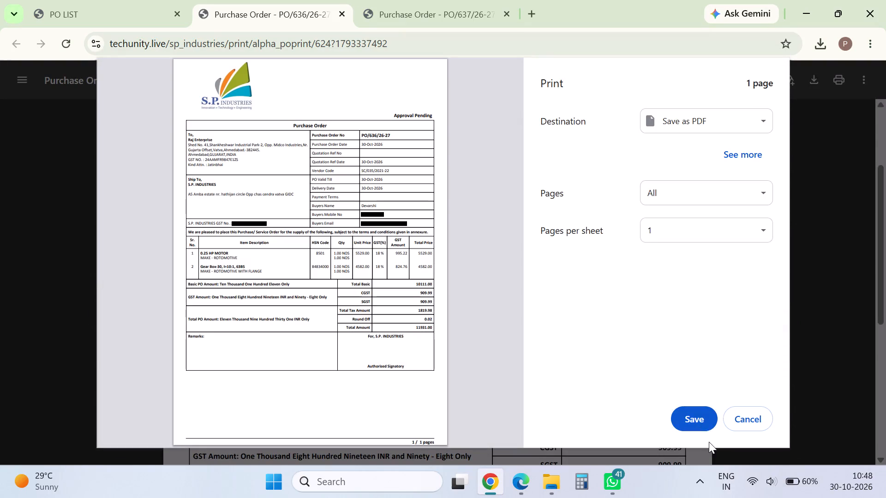
click(695, 422)
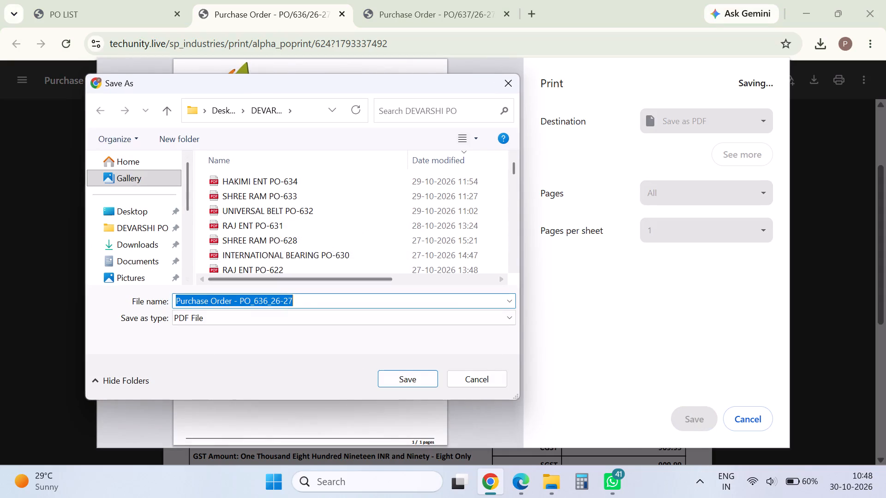
key(BackSpace)
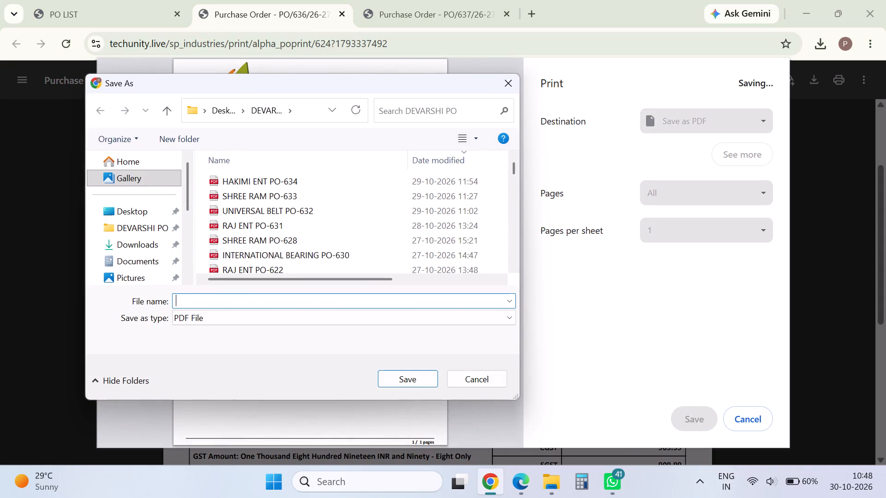
text(RAJ)
key(Up)
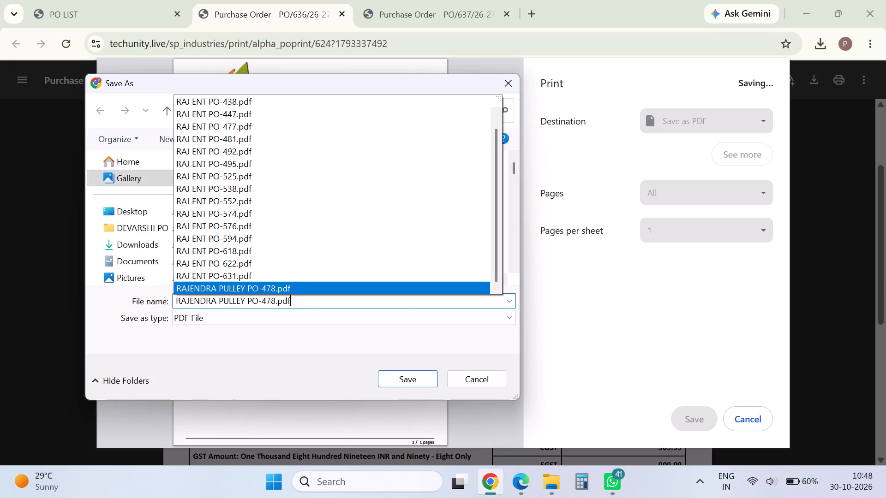
key(Up)
key(Down)
key(Down)
key(Up)
key(Left)
key(Left)
key(Up)
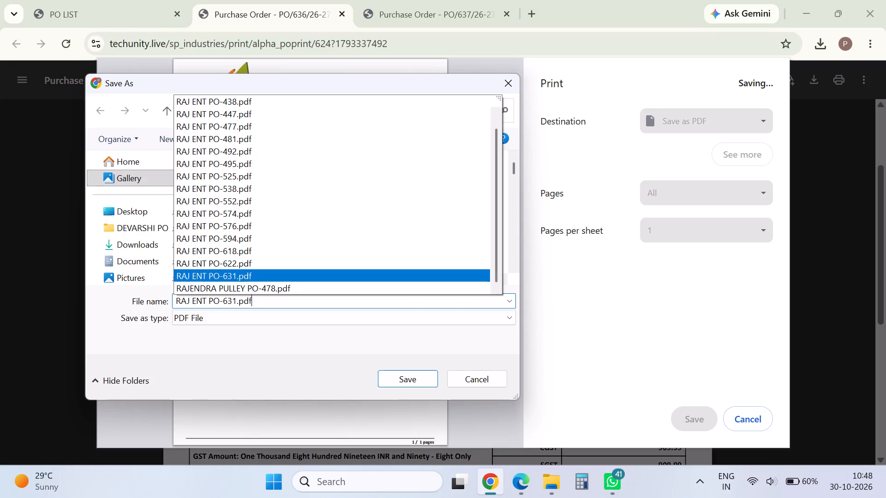
key(Left)
key(Left)
key(Left)
key(Left)
key(BackSpace)
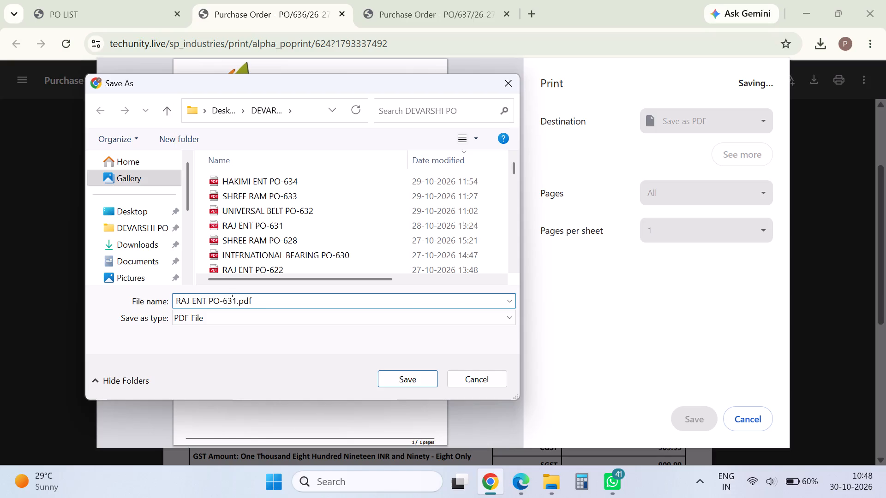
key(6)
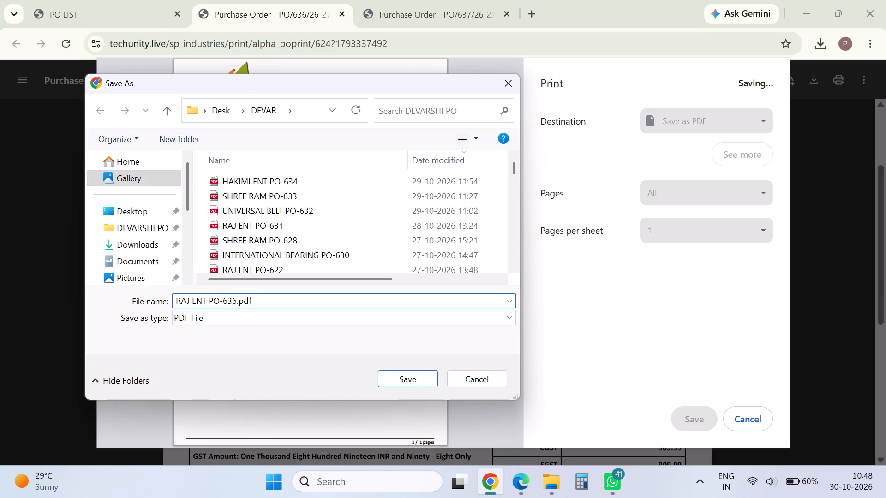
key(Return)
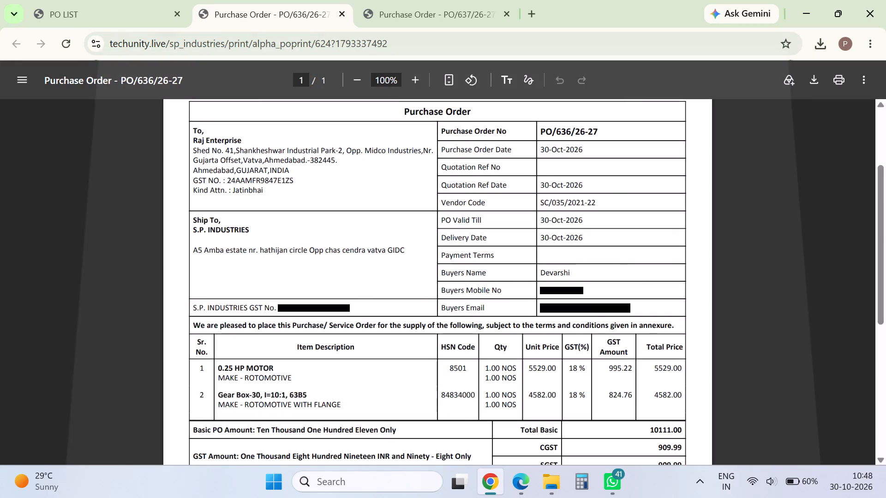
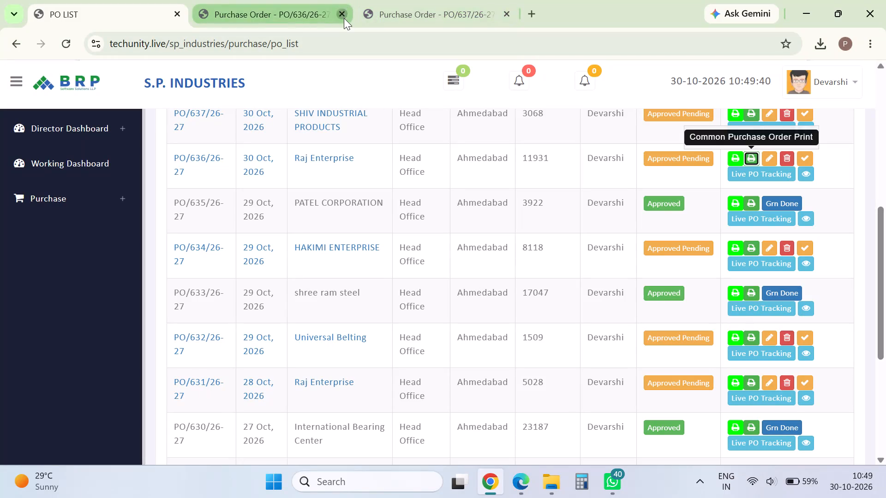
Close the old order prints, open a fresh common print of PO/637/26-27, and copy its item description SS LEGPAD M16 X 100.
click(344, 18)
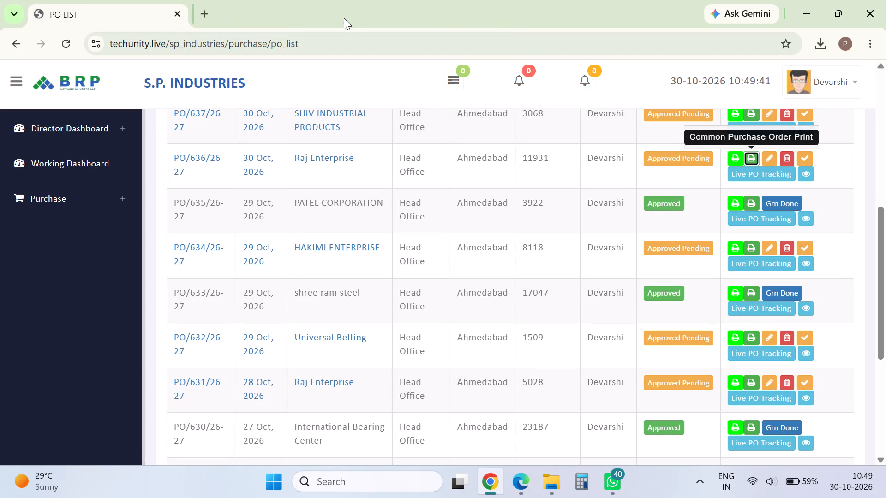
drag(877, 253, 874, 229)
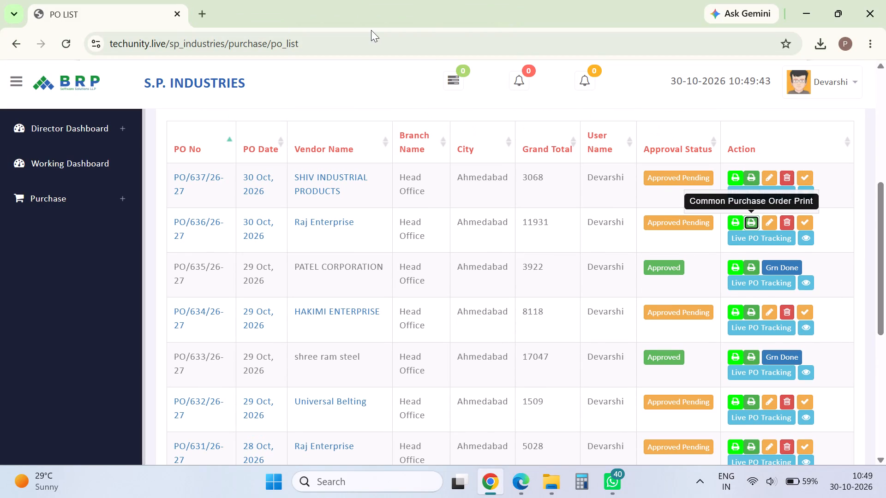
click(758, 184)
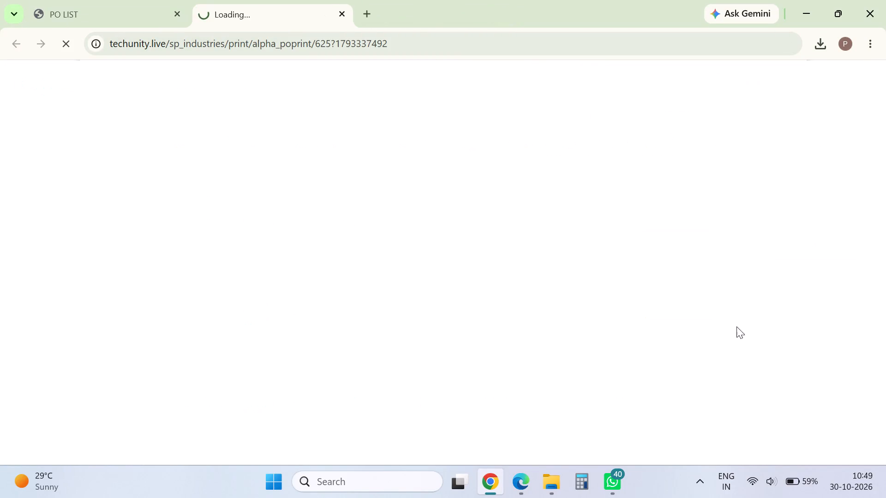
drag(885, 165, 885, 279)
drag(220, 231, 248, 231)
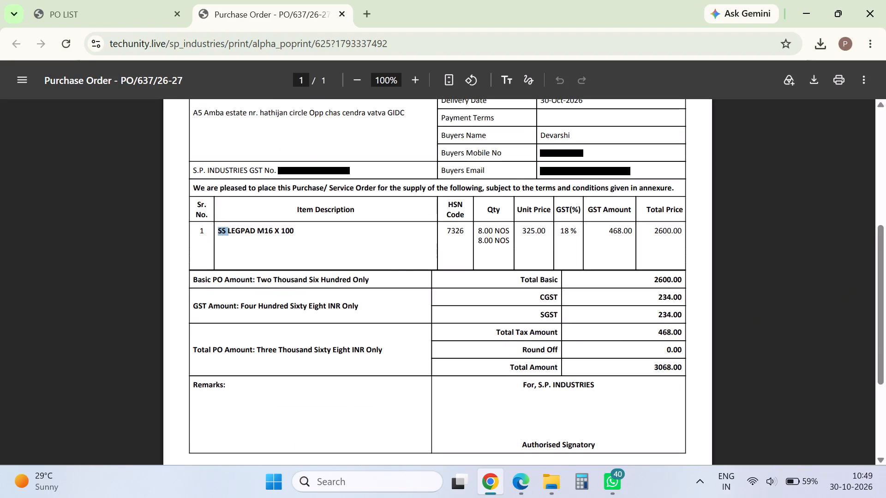
drag(248, 231, 300, 237)
key(ctrl+c)
key(ctrl+c)
key(ctrl+c)
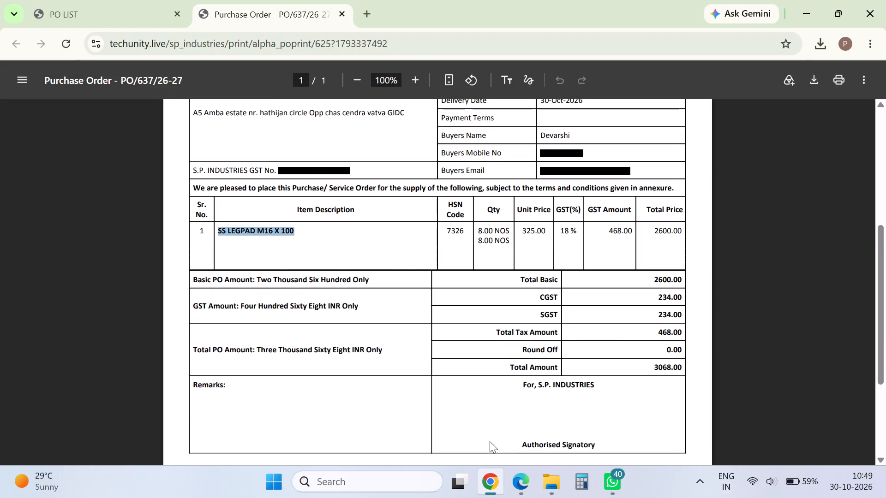
Switch to the item list in Microsoft Edge and start a new item with product type FINISH PRODUCT.
click(524, 468)
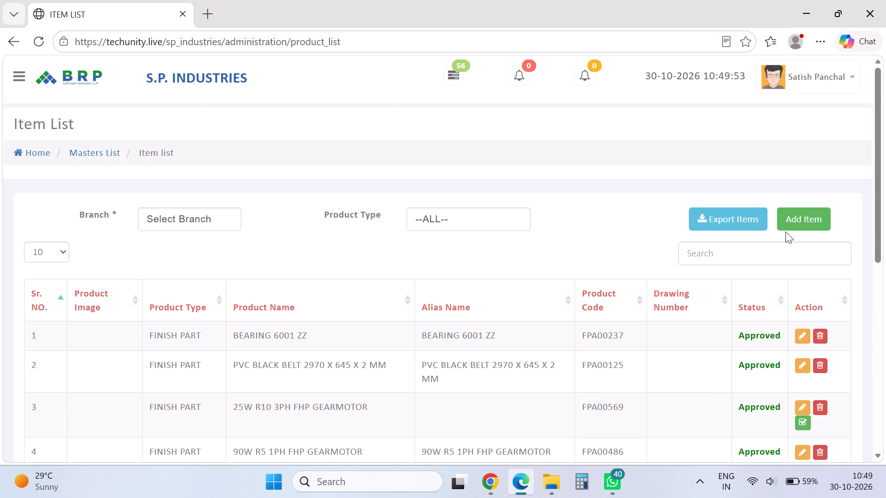
click(793, 222)
key(alt+Tab)
key(alt+Tab)
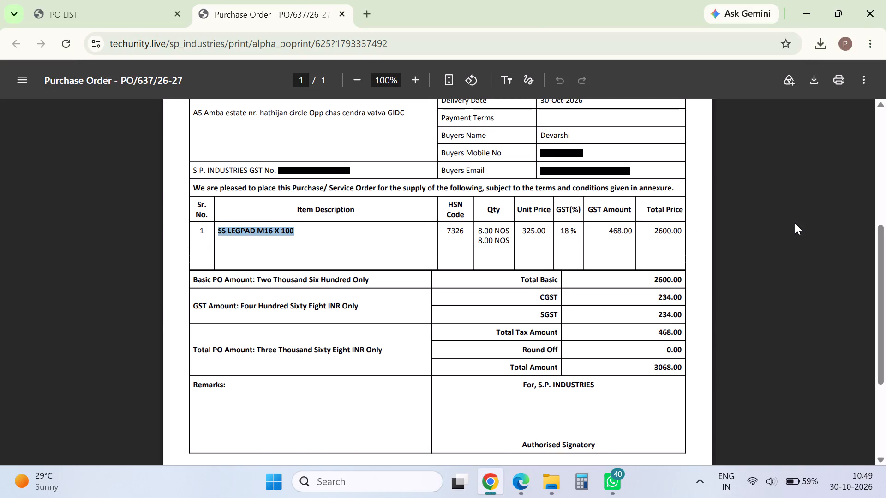
click(247, 283)
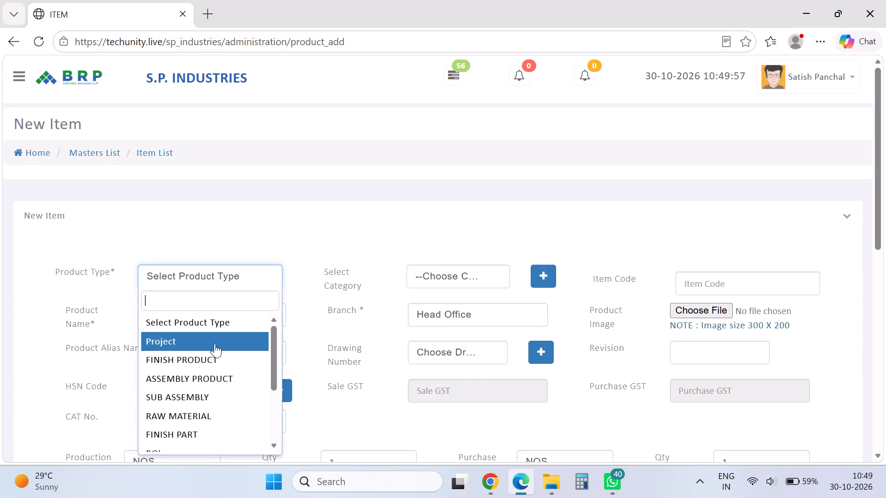
click(221, 367)
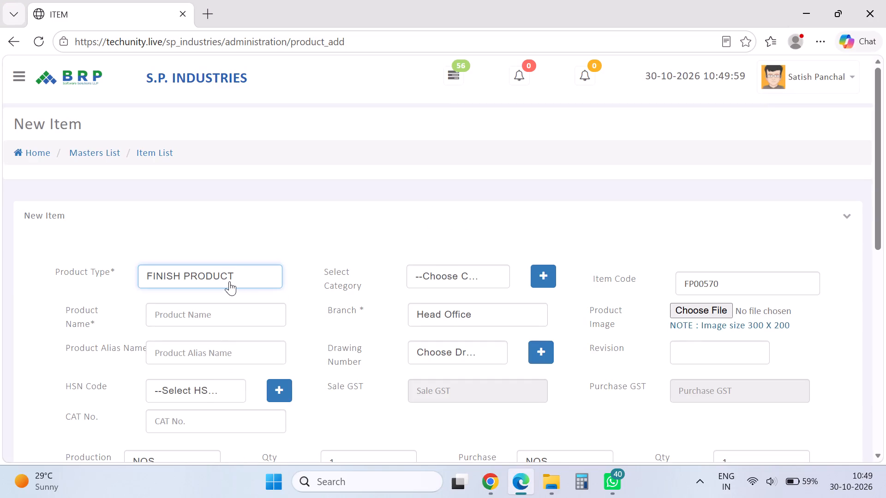
click(229, 281)
click(246, 253)
Paste the copied description as the new item's product name and edit it to SS LEGPAD M12 X 100.
click(242, 311)
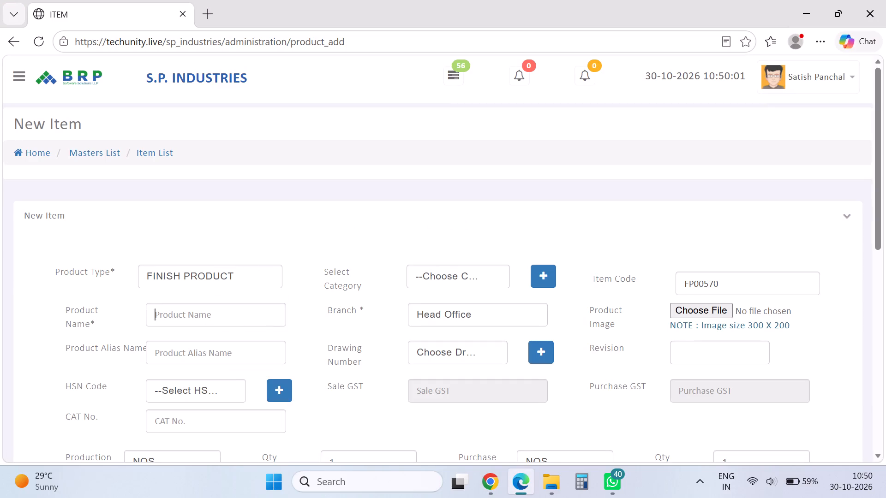
key(ctrl+v)
click(222, 350)
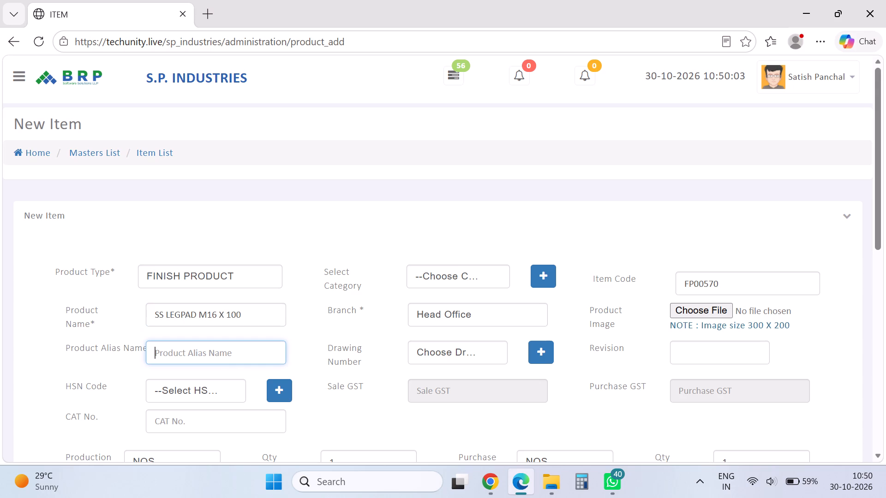
click(219, 322)
key(Left)
key(BackSpace)
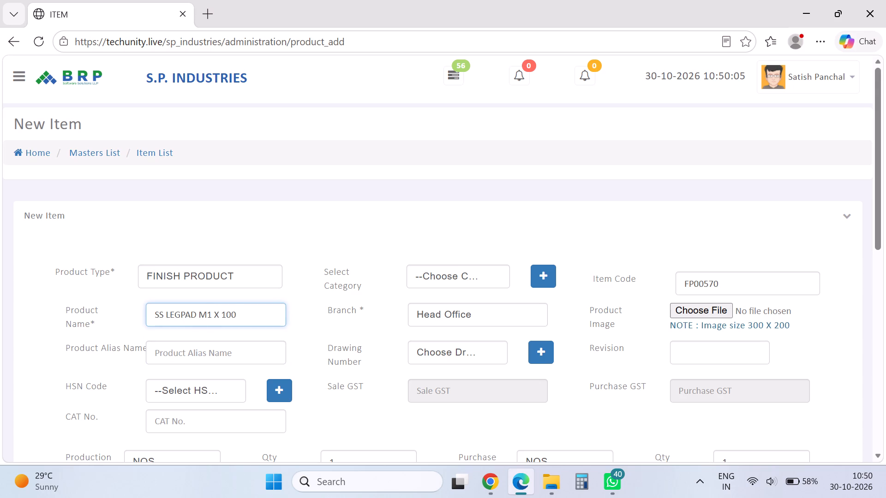
key(2)
Set the new item's HSN code to 7326, as on the order print, and its category to PRIMARY.
click(229, 394)
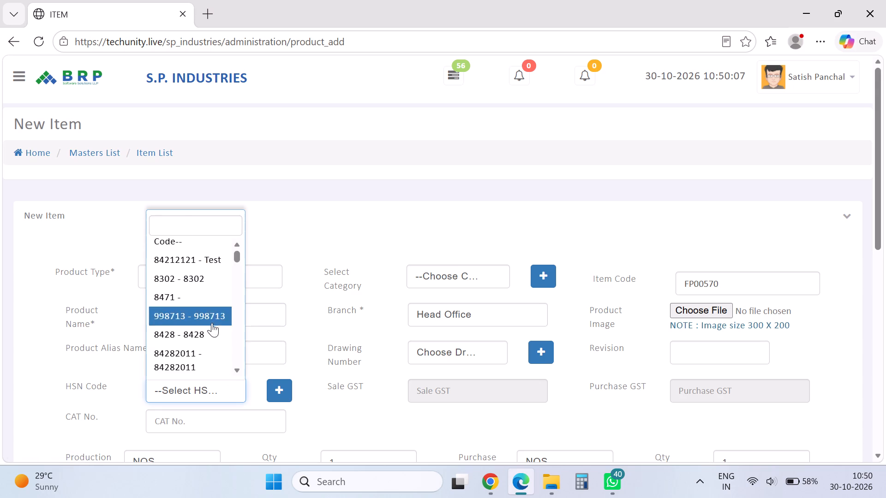
key(alt+Tab)
key(alt+Tab)
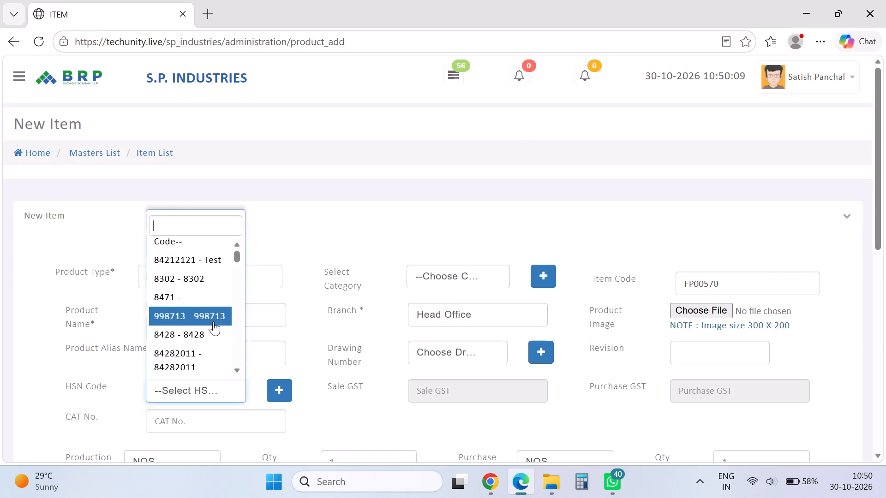
text(7326)
key(Return)
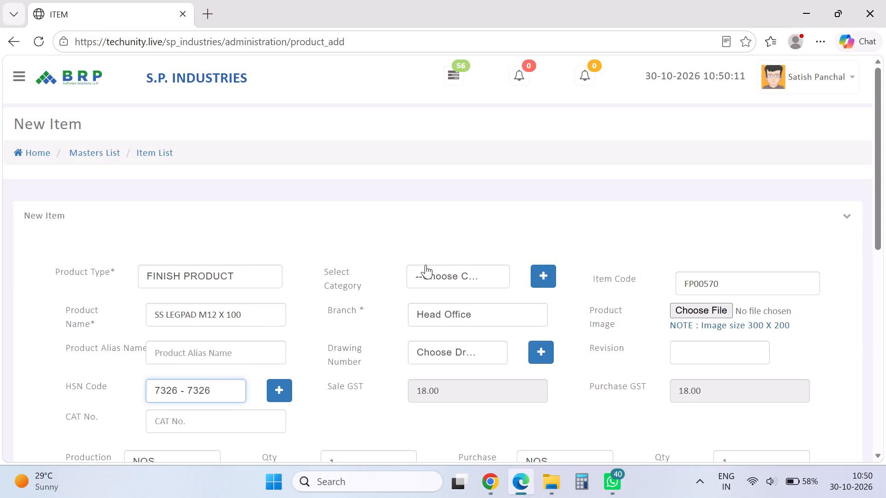
click(441, 290)
click(443, 273)
drag(437, 336, 442, 339)
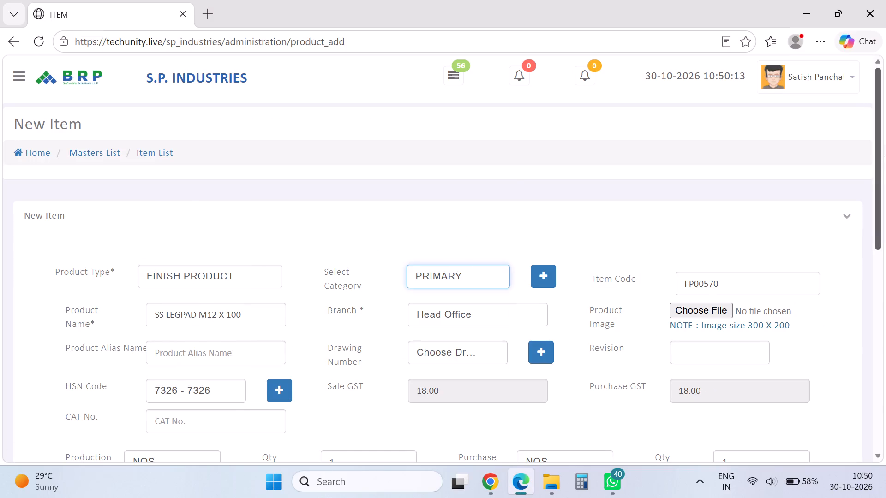
Save the SS LEGPAD M12 X 100 item and continue to a blank new item form.
drag(885, 145, 879, 356)
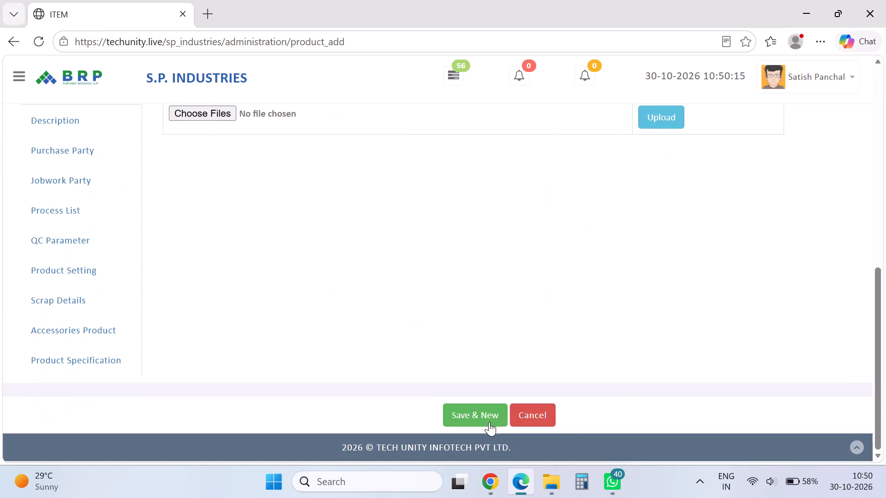
click(479, 421)
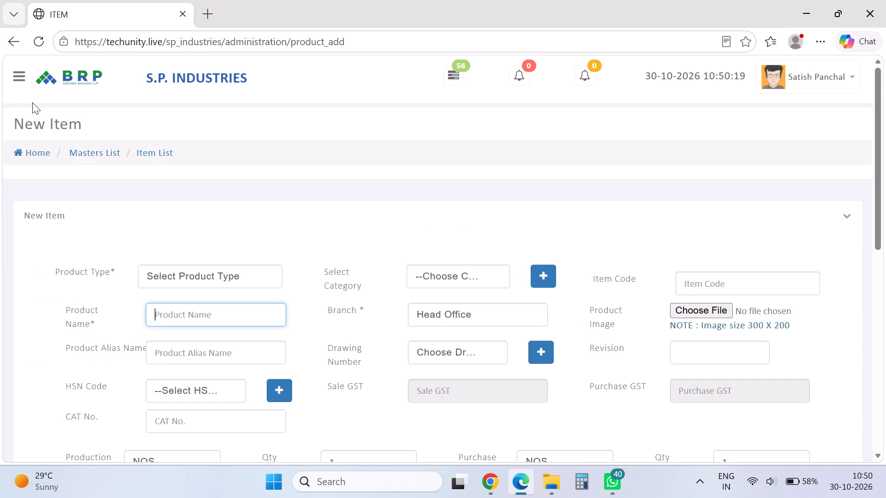
Open the product type choices for another new item.
click(188, 289)
click(194, 278)
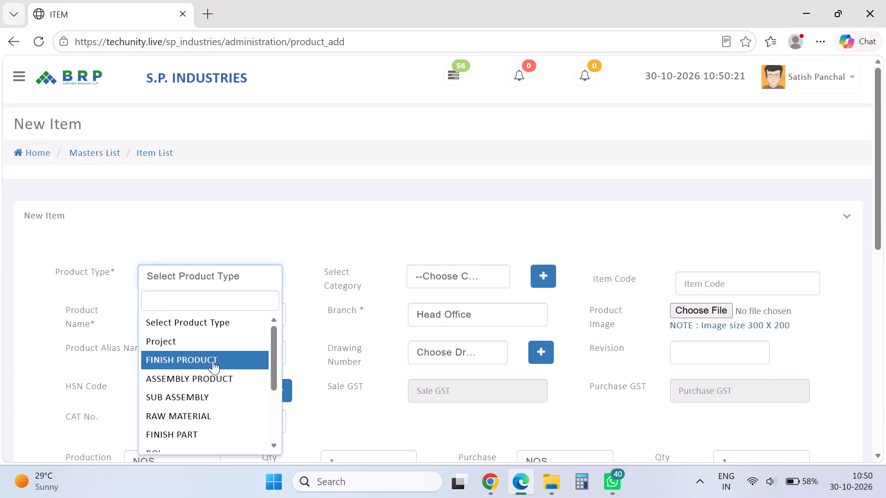
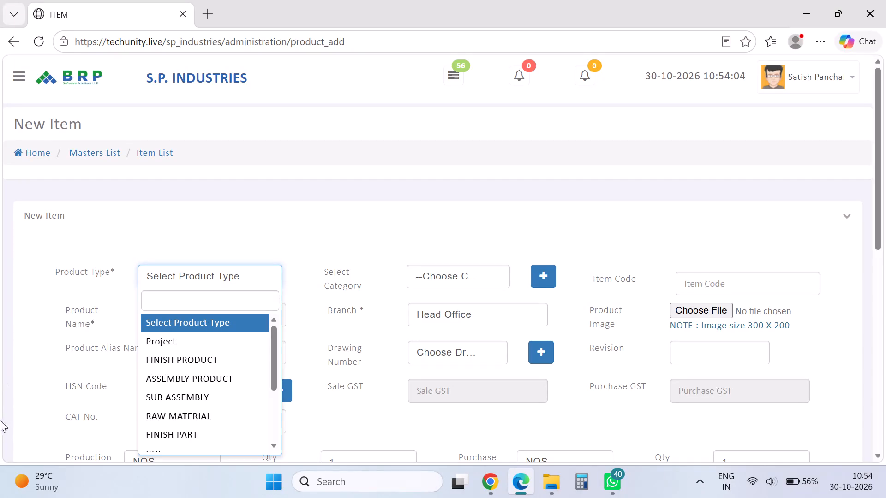
Set the new item's product type to FINISH PRODUCT.
click(225, 353)
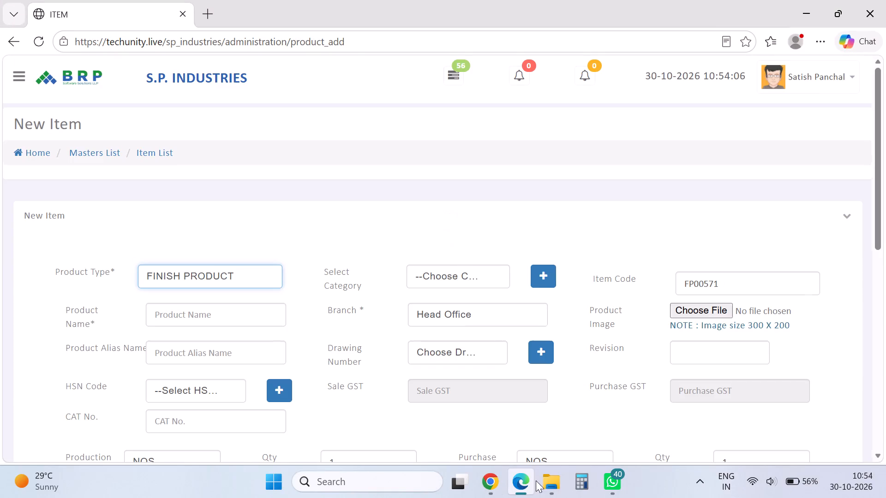
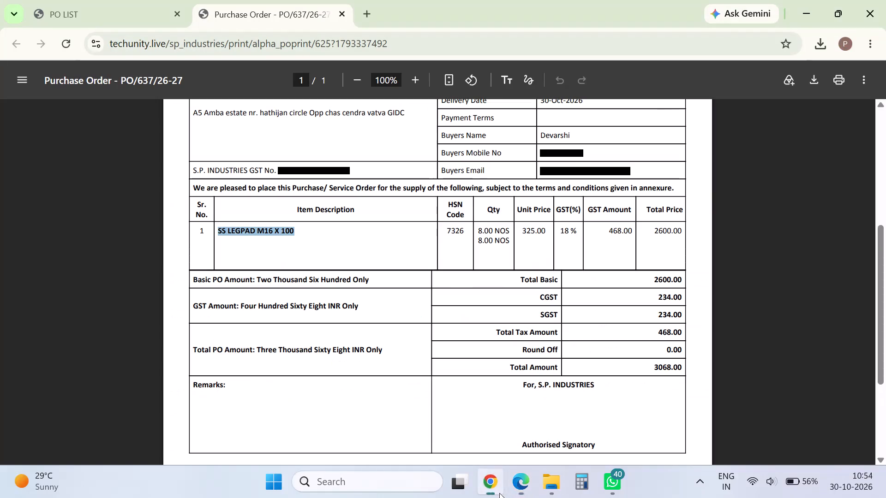
Return to the purchase order list and open the Shiv Industrial Products order PO/637/26-27 for editing.
click(105, 0)
click(770, 179)
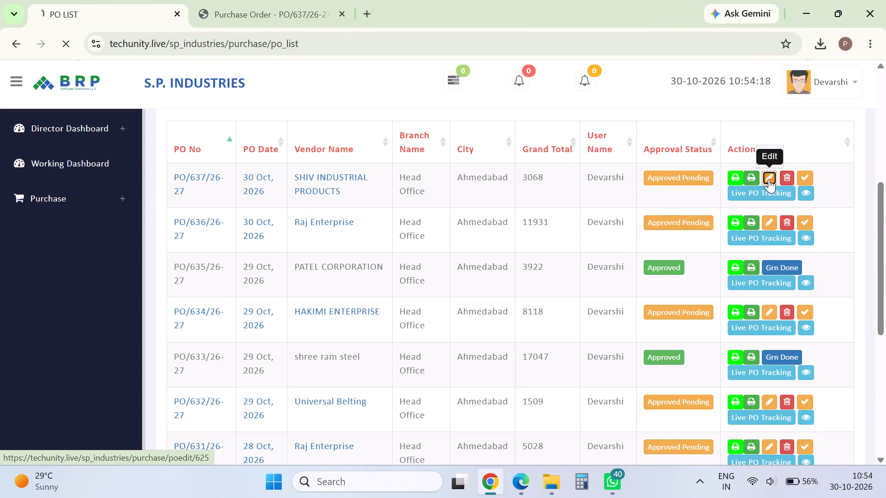
Search the order's products for CASTER and select SS CASTER WHEEL 3 INCH SWIVEL as the new line item.
drag(885, 200, 885, 319)
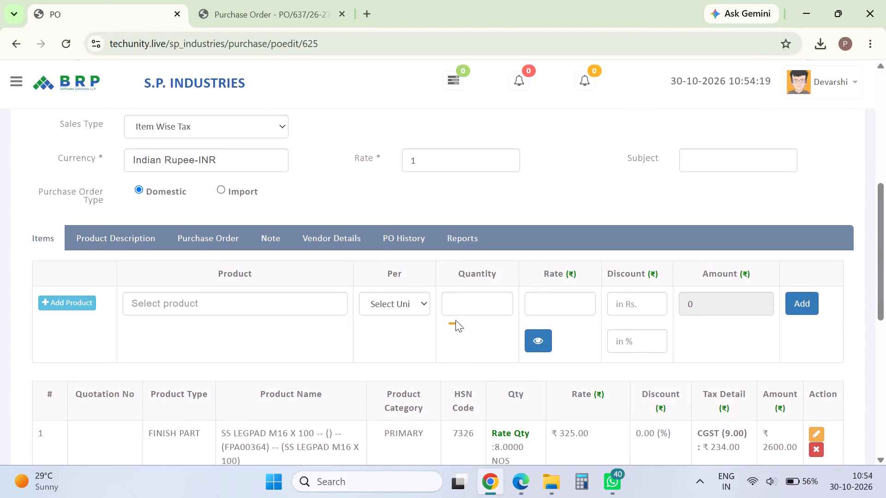
click(318, 299)
key(c)
click(318, 299)
text(CASTER)
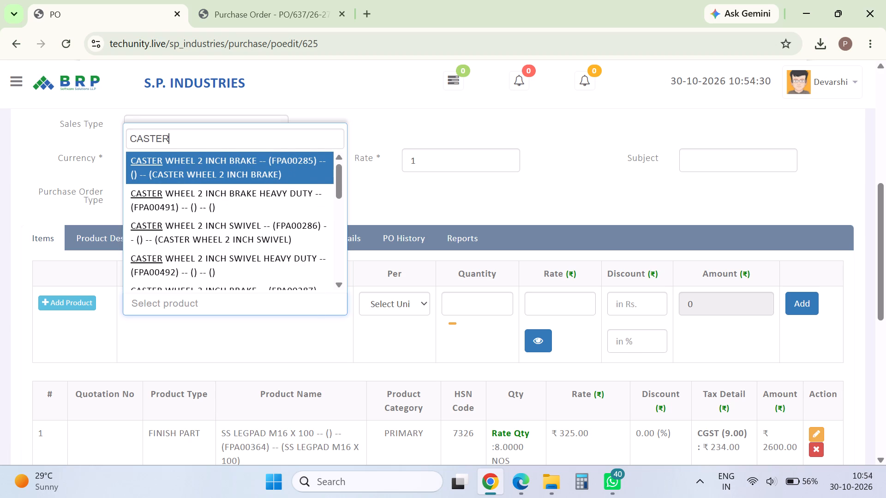
scroll(277, 230, down, 1)
scroll(277, 230, up, 2)
scroll(277, 230, down, 1)
scroll(277, 230, up, 1)
scroll(277, 230, down, 1)
scroll(277, 230, up, 1)
scroll(277, 230, down, 1)
scroll(277, 230, up, 1)
scroll(277, 230, down, 1)
scroll(277, 230, up, 1)
scroll(277, 230, down, 1)
scroll(277, 230, up, 1)
scroll(277, 230, down, 1)
scroll(277, 230, up, 7)
scroll(277, 230, down, 1)
scroll(277, 230, up, 1)
scroll(277, 230, down, 1)
scroll(277, 230, up, 1)
scroll(277, 230, down, 2)
scroll(277, 230, up, 1)
scroll(277, 230, down, 2)
scroll(277, 230, up, 1)
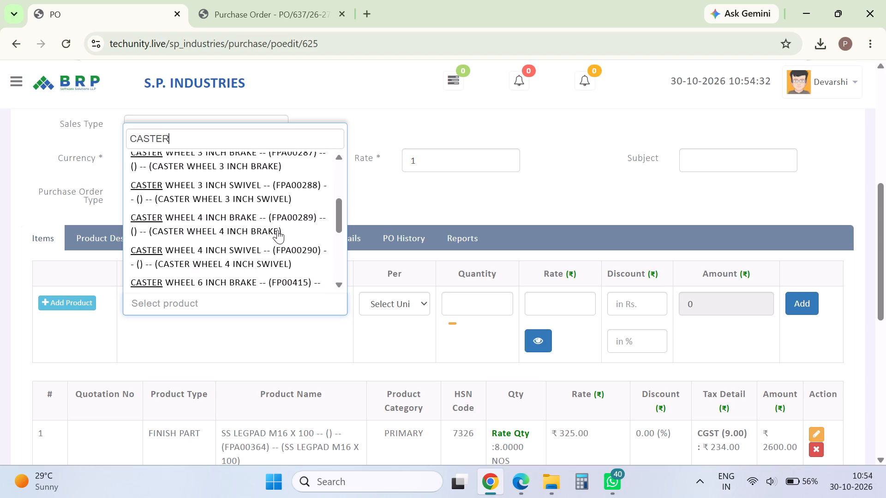
drag(335, 229, 335, 248)
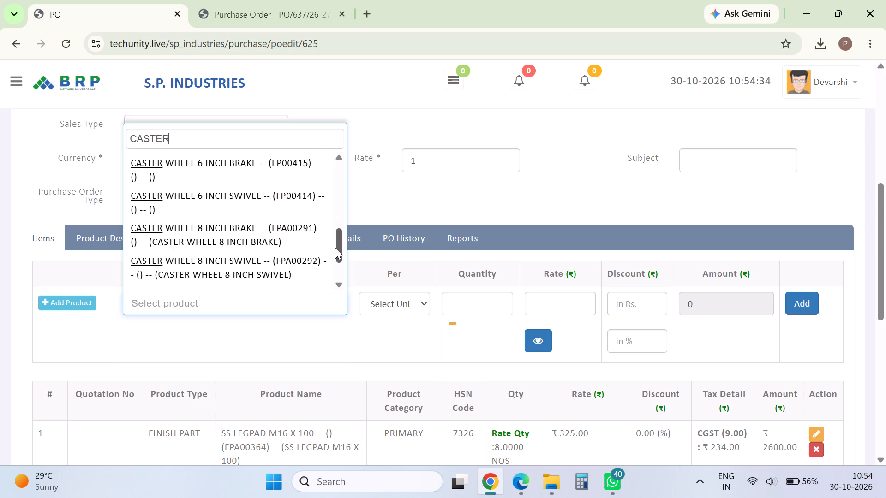
drag(335, 248, 328, 296)
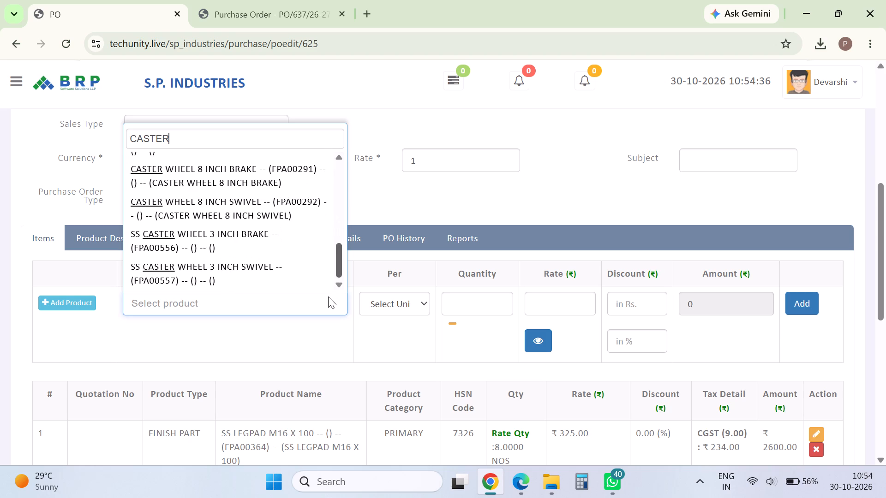
drag(328, 296, 353, 249)
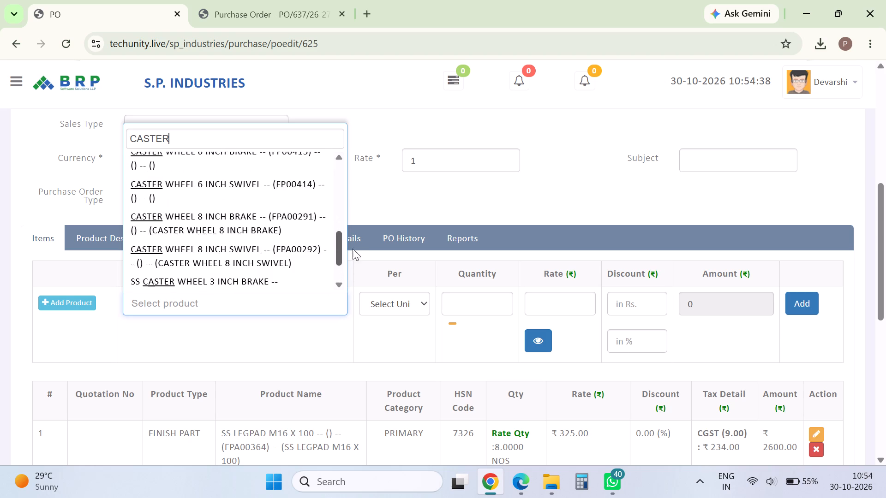
drag(353, 249, 359, 153)
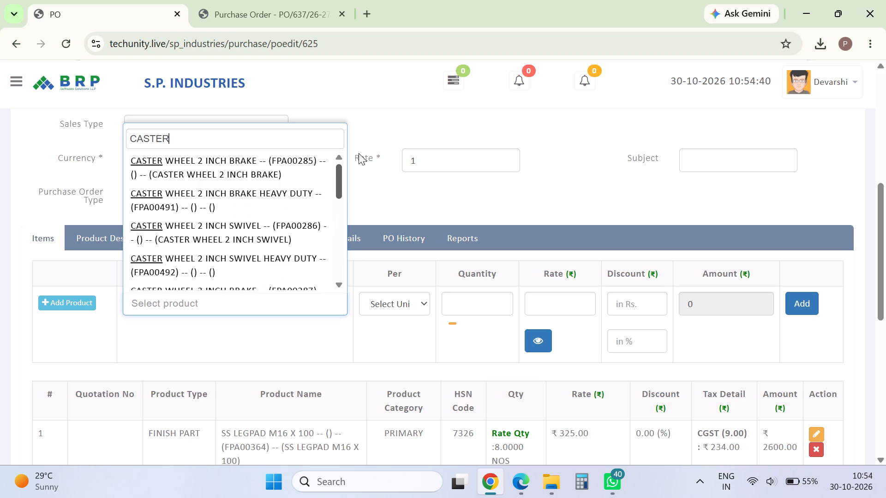
drag(359, 153, 353, 312)
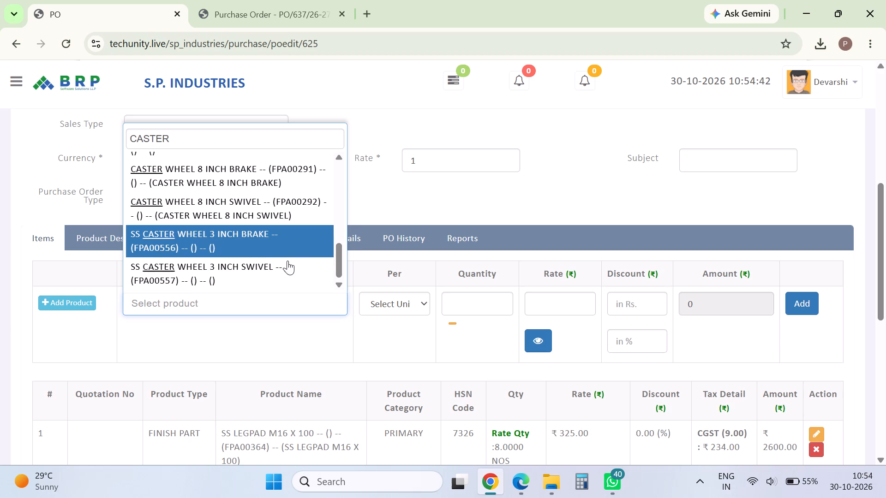
click(286, 261)
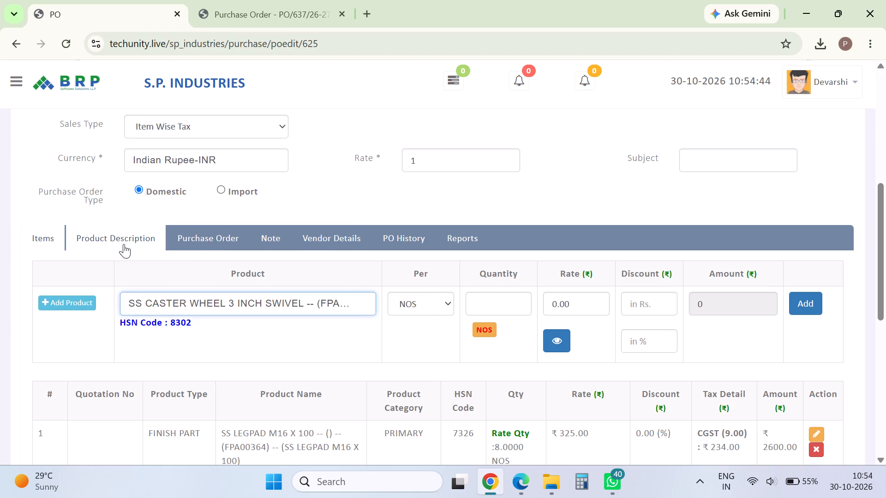
Enter 3" X 2" as the product description for the swivel caster wheel.
click(124, 244)
click(110, 427)
key(3)
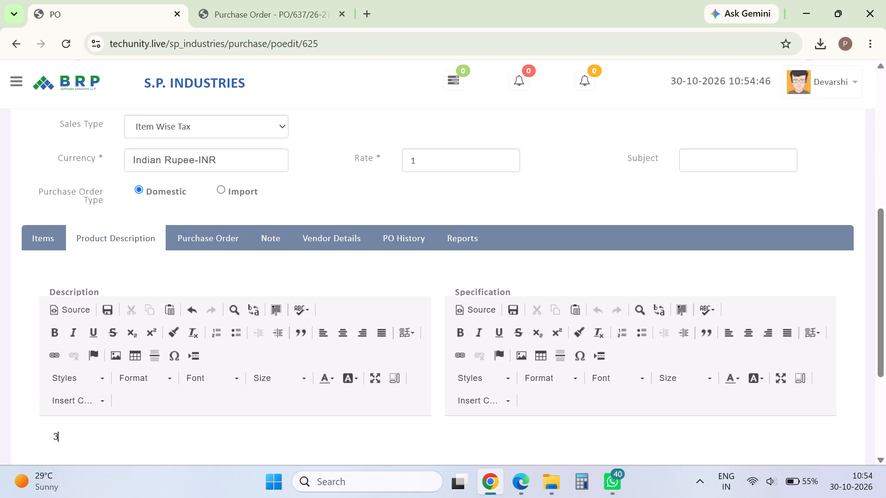
key(shift+quotedbl)
key(space)
text(X 2")
click(45, 237)
click(130, 246)
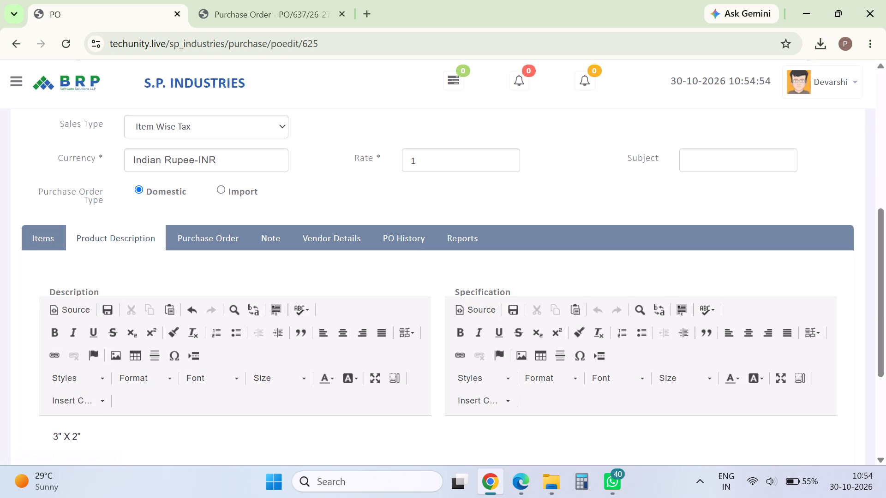
Set the swivel caster wheel's quantity to 4 NOS and add it to the order's items.
click(51, 240)
click(540, 306)
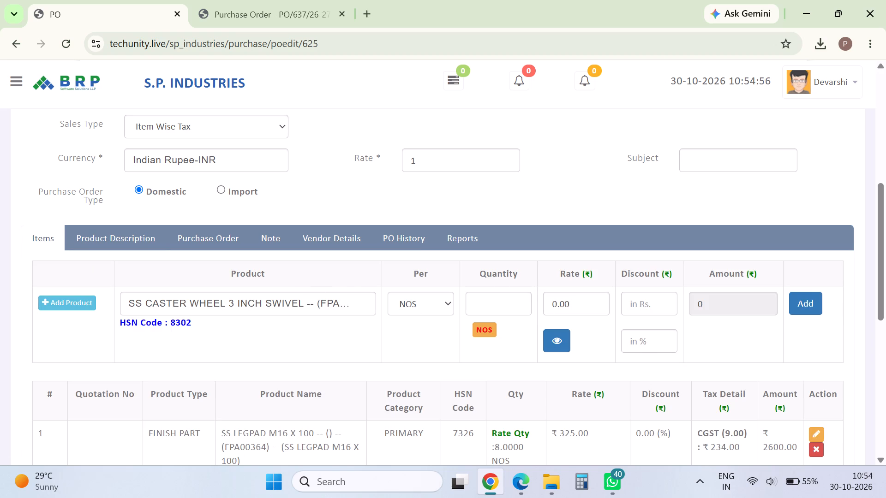
click(513, 313)
key(4)
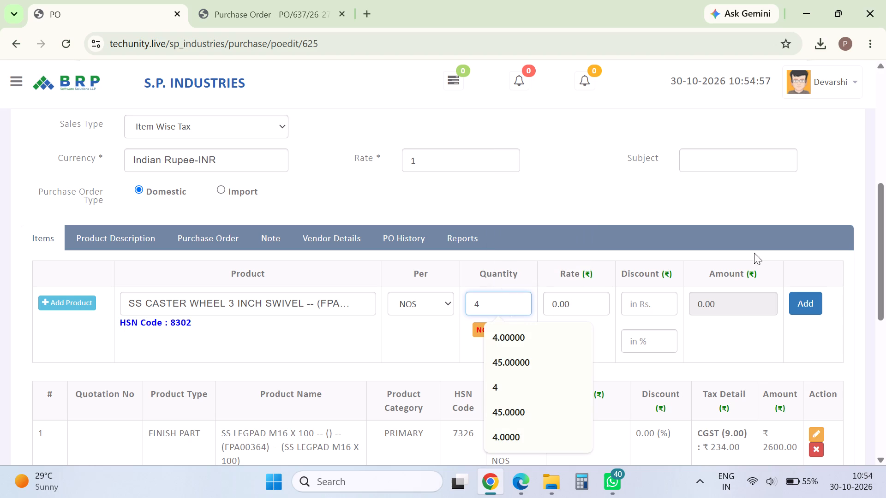
click(815, 301)
drag(885, 249, 885, 367)
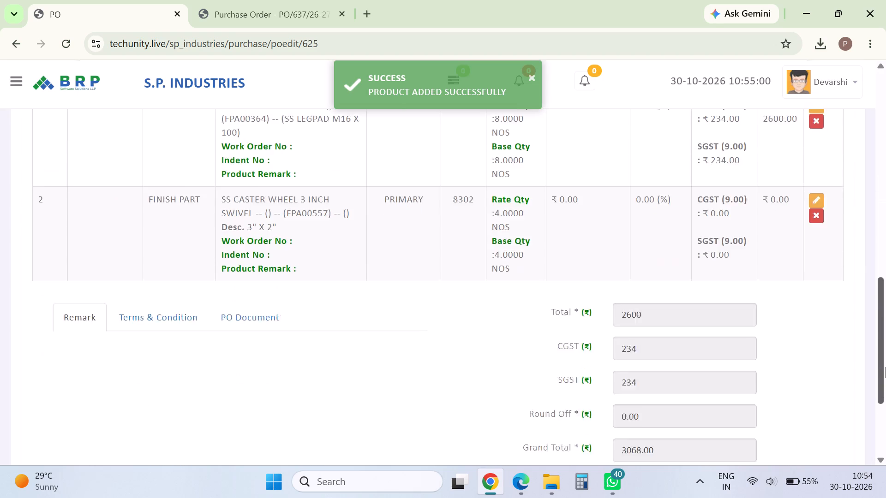
drag(885, 367, 870, 424)
click(232, 384)
Switch to Microsoft Edge and leave the new item form, returning to the Item List.
key(alt+Tab)
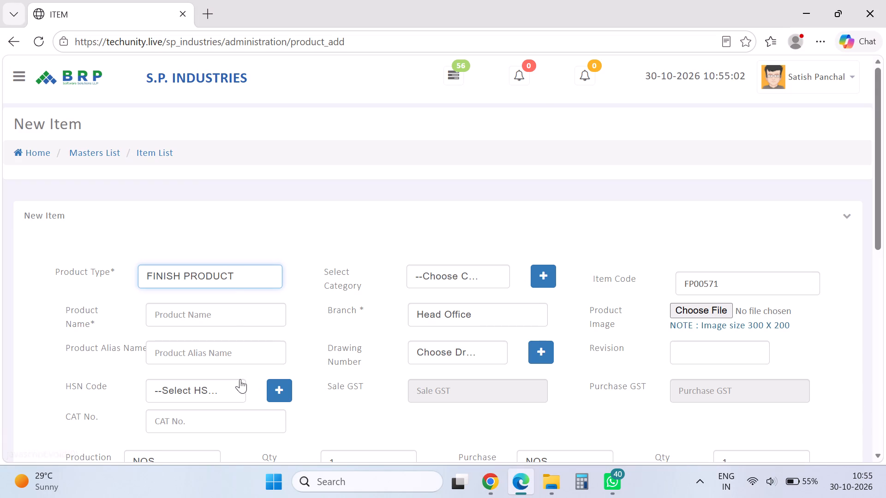
click(4, 35)
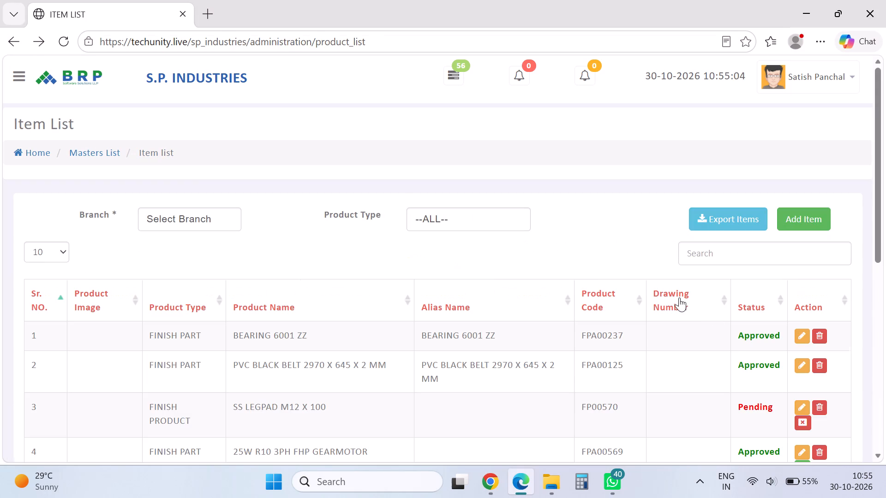
Approve the pending item SS LEGPAD M12 X 100 in the Item List.
click(799, 427)
Switch to Google Chrome, reload the Purchase Order List, open PO/637/26-27 for editing and close its separate purchase order tab.
key(alt+Tab)
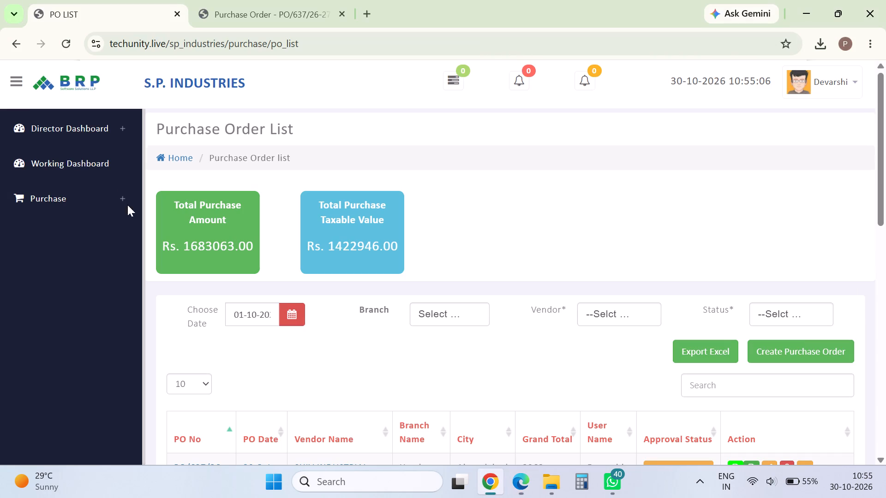
click(57, 40)
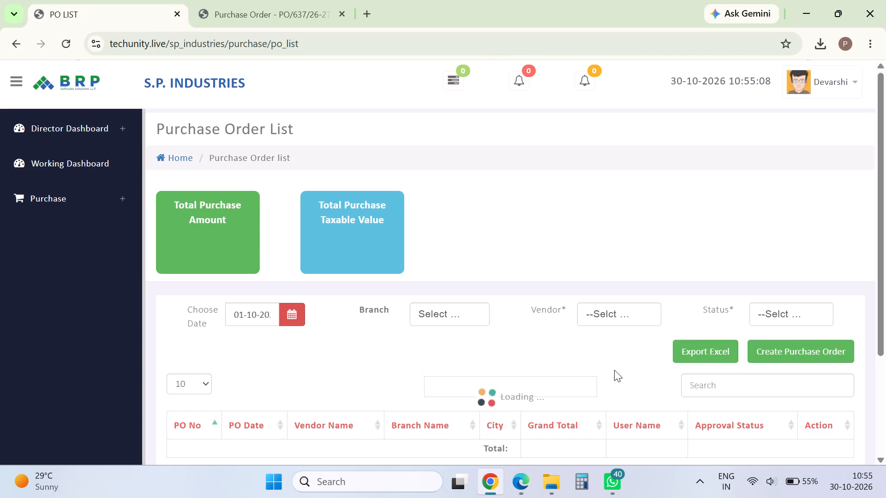
drag(884, 171, 883, 242)
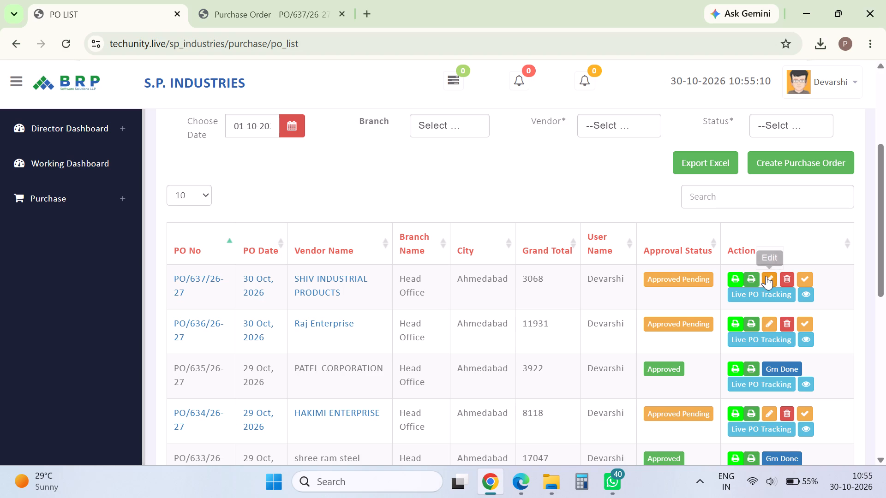
click(766, 276)
click(341, 17)
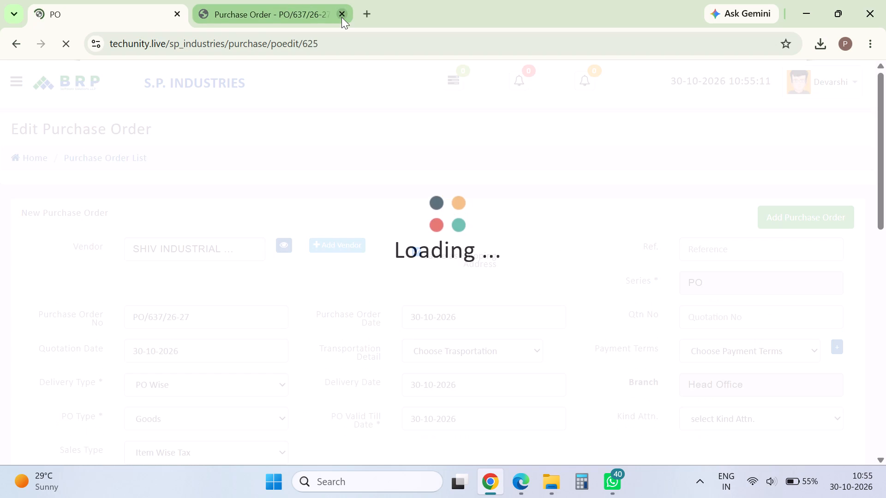
drag(880, 130, 885, 331)
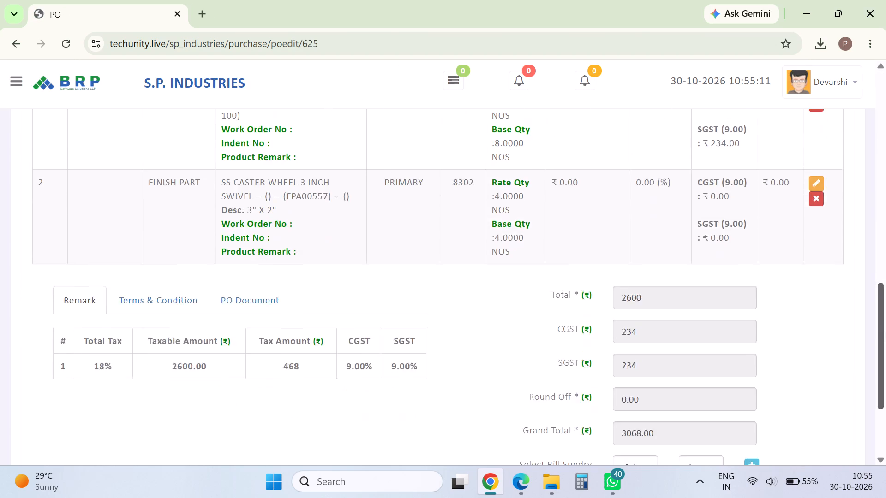